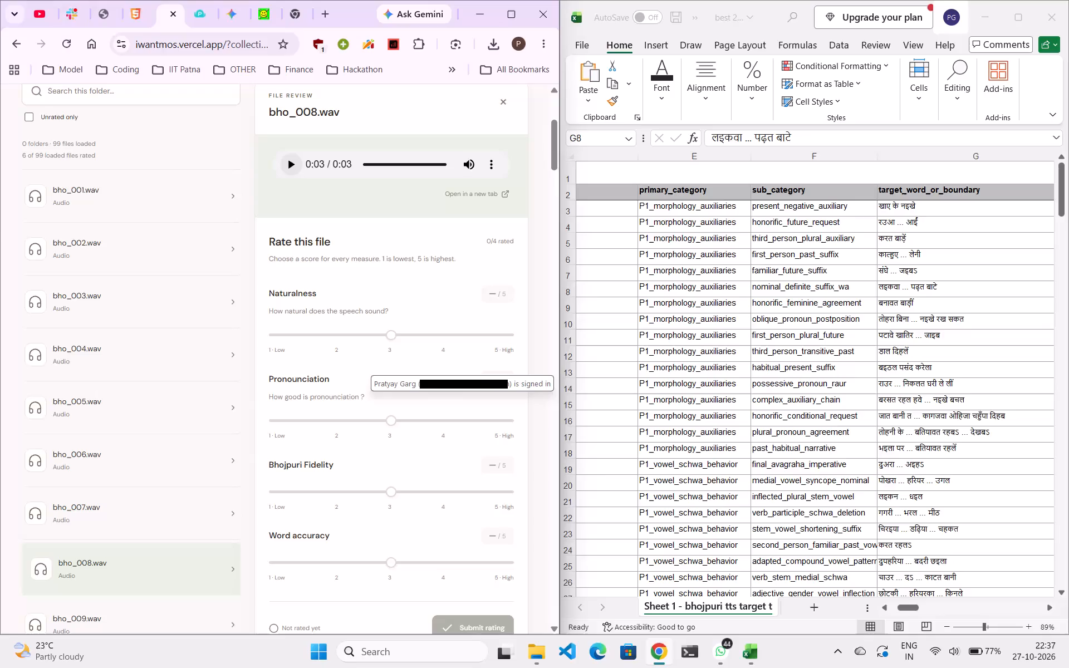
Replay bho_008.wav and submit its rating: Naturalness 3, Pronounciation 4, Bhojpuri Fidelity 2, Word accuracy 5.
{"action": "left_click", "coordinate": [287, 165]}
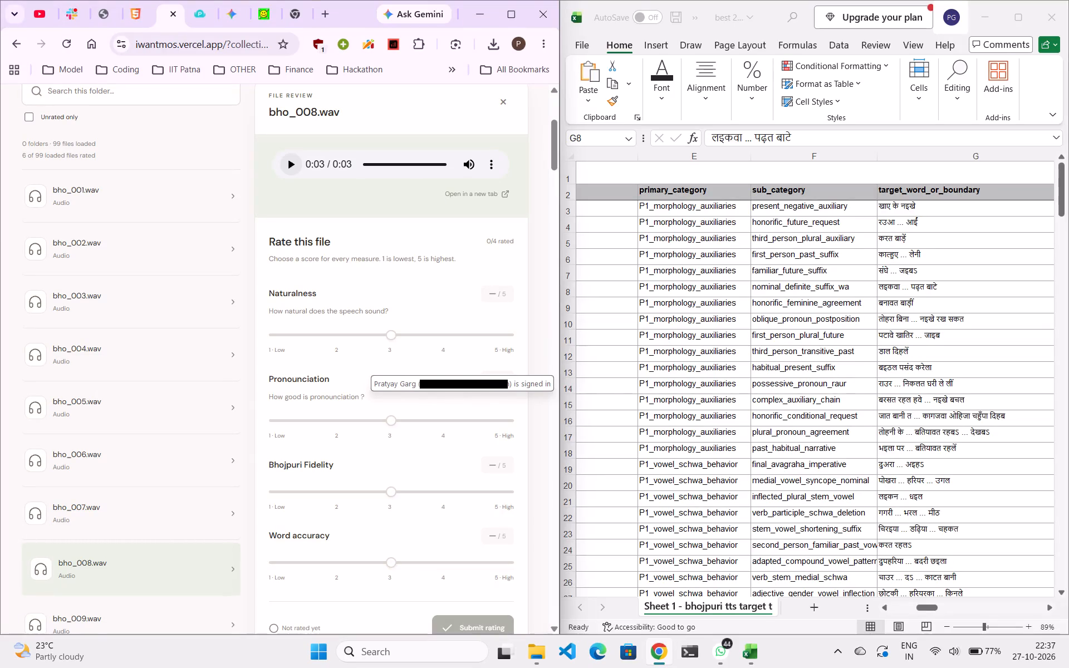
{"action": "left_click", "coordinate": [386, 334]}
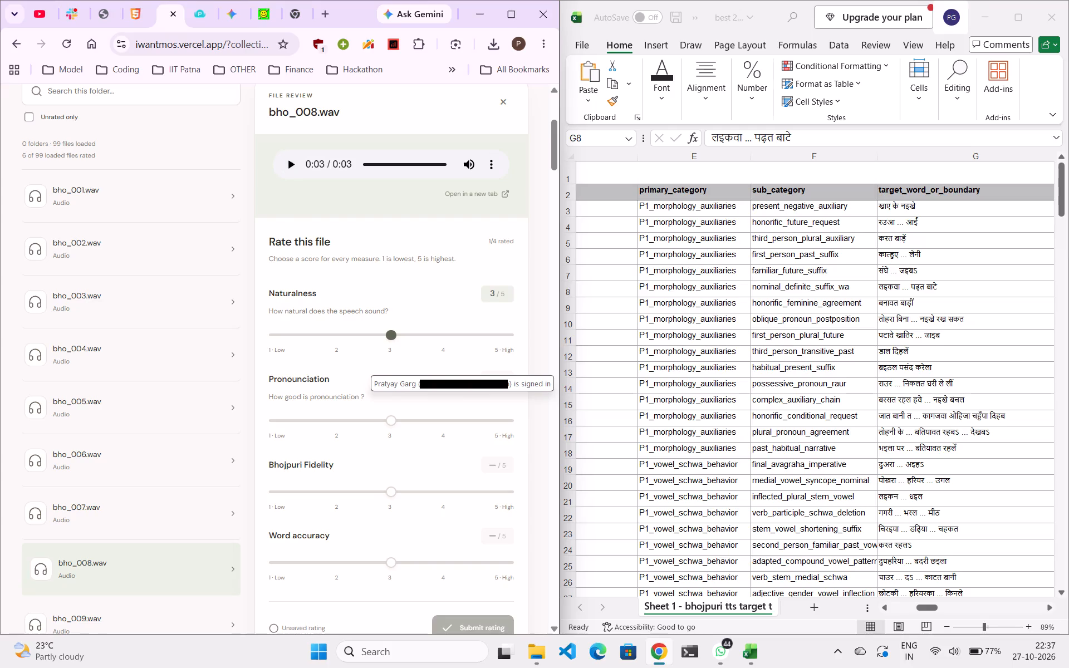
{"action": "left_click", "coordinate": [439, 423]}
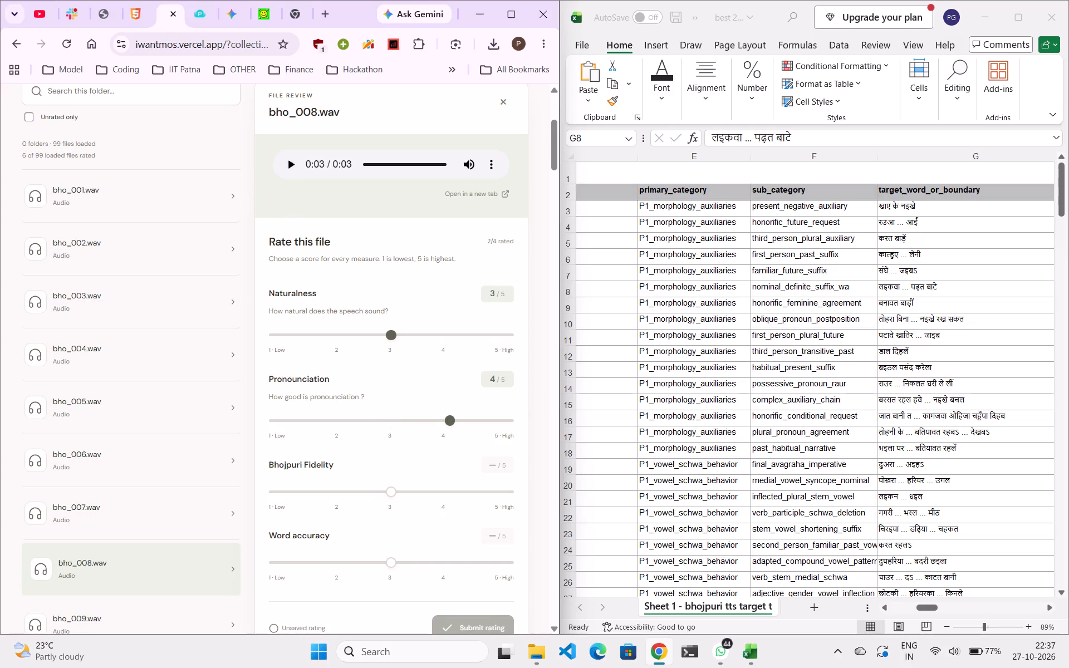
{"action": "scroll", "coordinate": [439, 423], "scroll_direction": "down", "scroll_amount": 1}
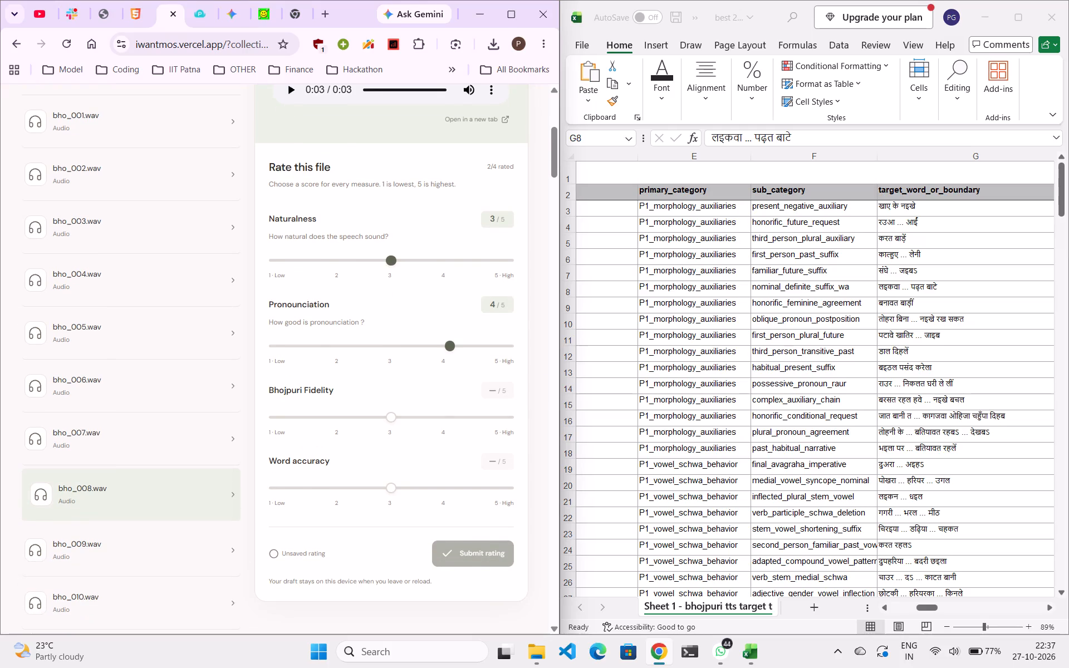
{"action": "left_click", "coordinate": [504, 487]}
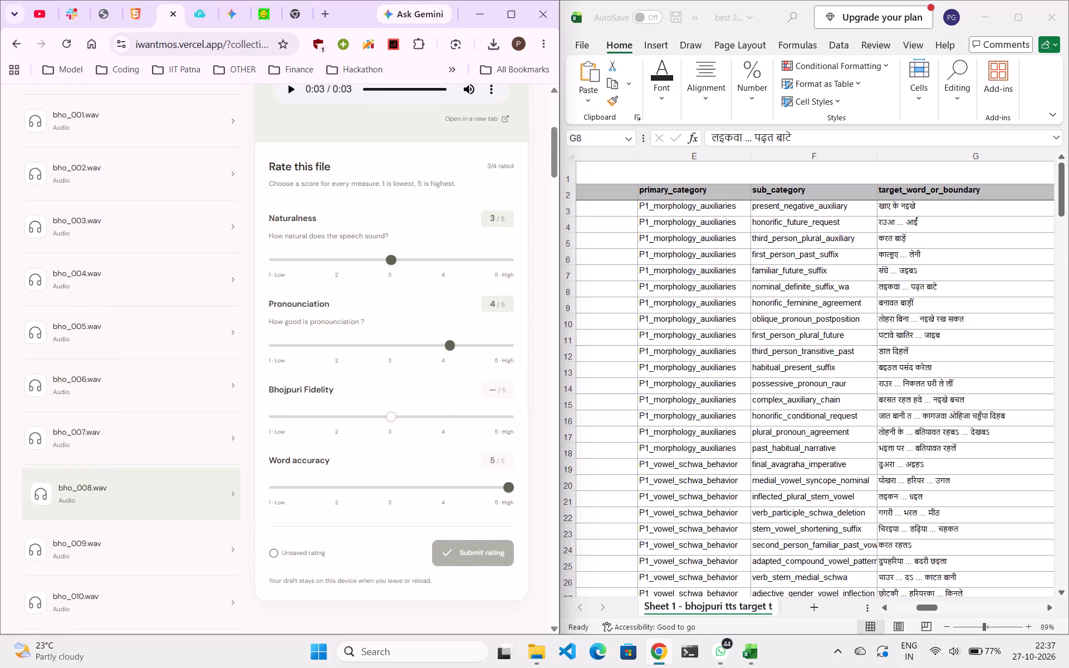
{"action": "left_click", "coordinate": [336, 412]}
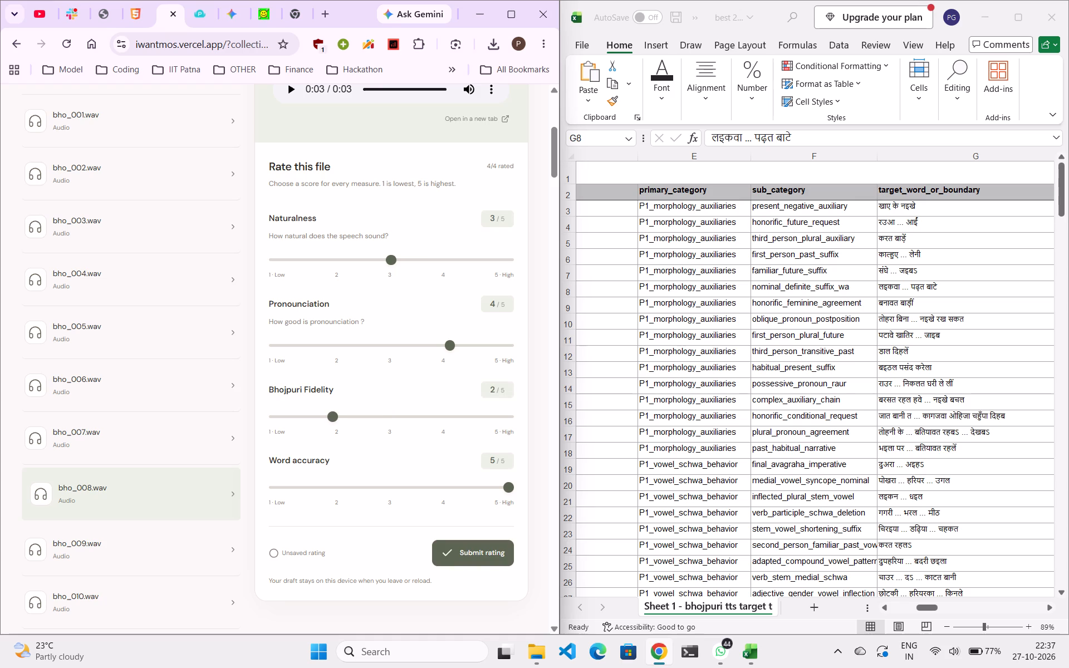
{"action": "left_click", "coordinate": [476, 554]}
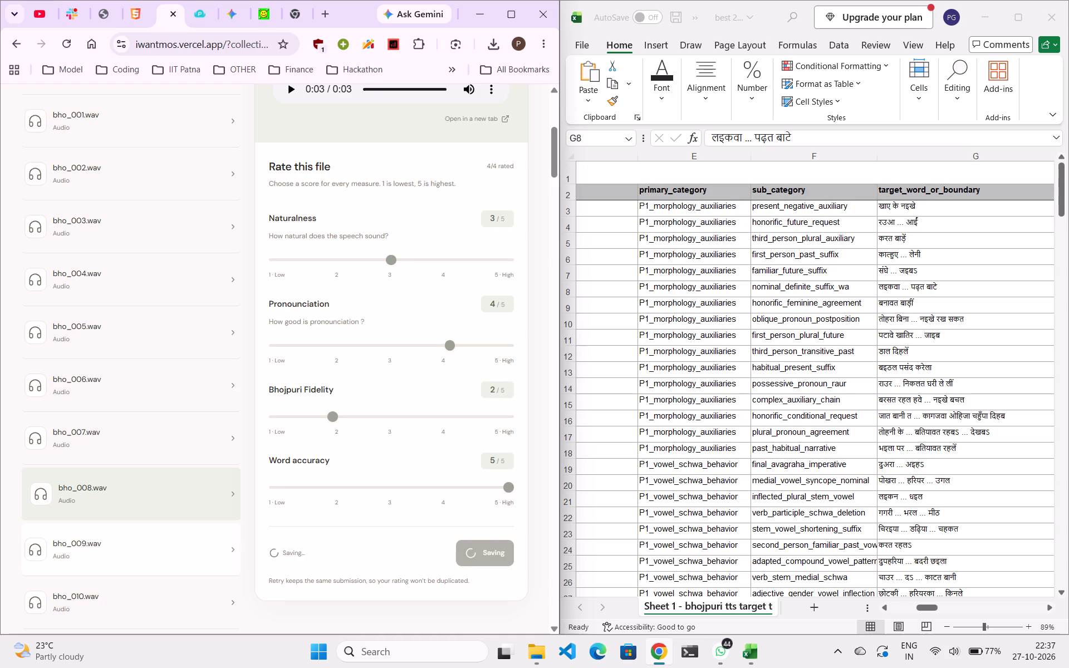
Play bho_009.wav, check its sentence in the spreadsheet and submit Naturalness 3, Pronounciation 4, Bhojpuri Fidelity 2, Word accuracy 5.
{"action": "left_click", "coordinate": [153, 531]}
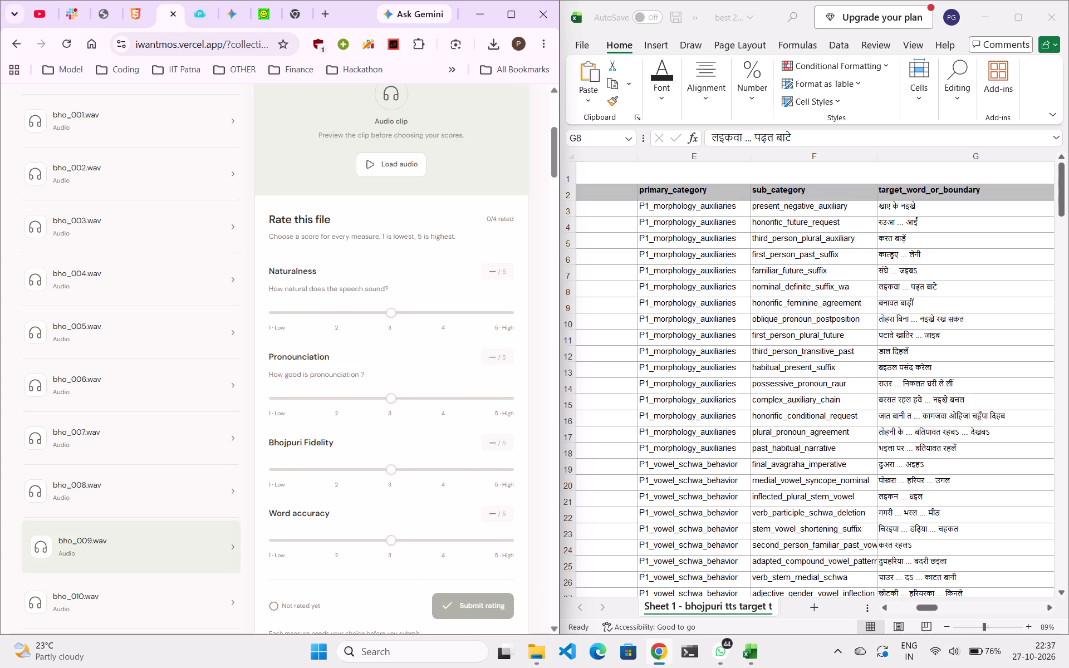
{"action": "left_click", "coordinate": [380, 165]}
{"action": "left_click", "coordinate": [290, 89]}
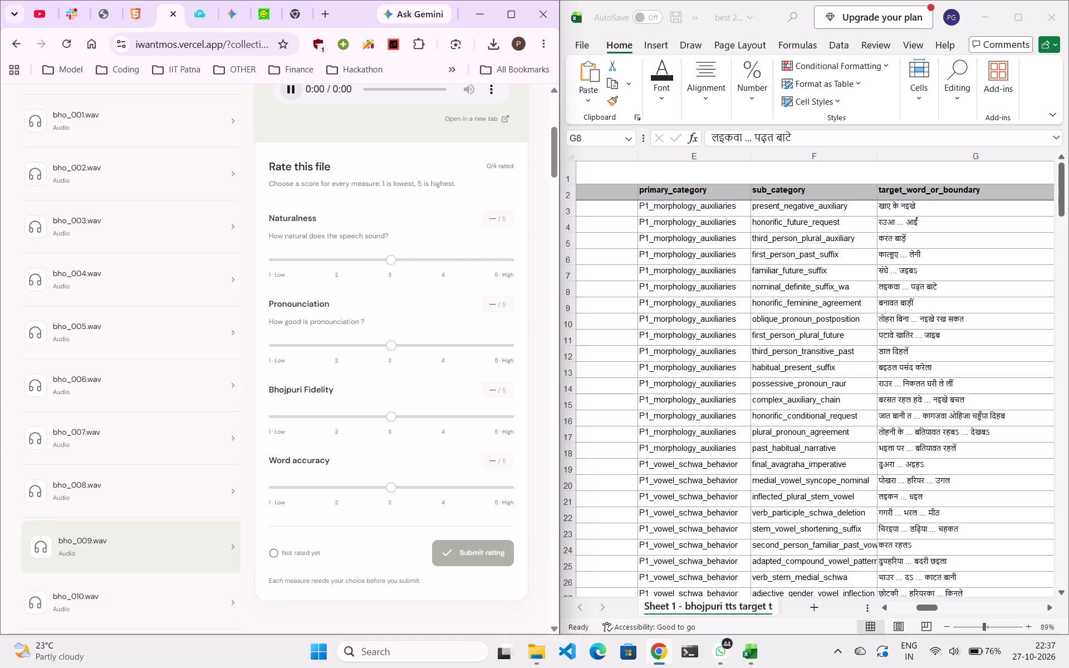
{"action": "left_click", "coordinate": [387, 259]}
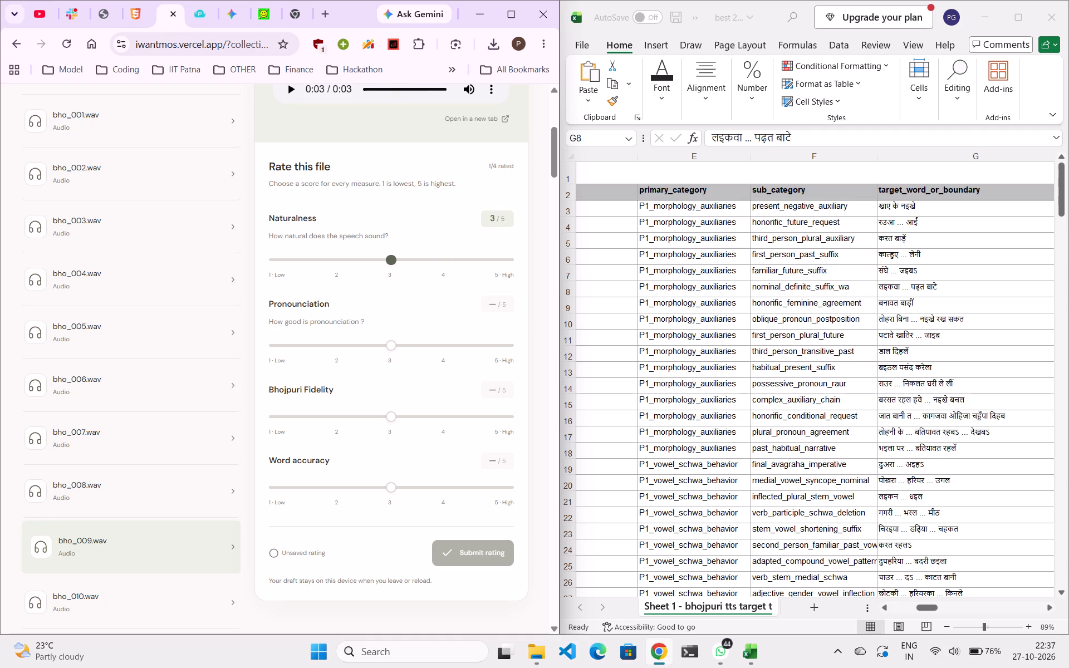
{"action": "scroll", "coordinate": [648, 335], "scroll_direction": "right", "scroll_amount": 2}
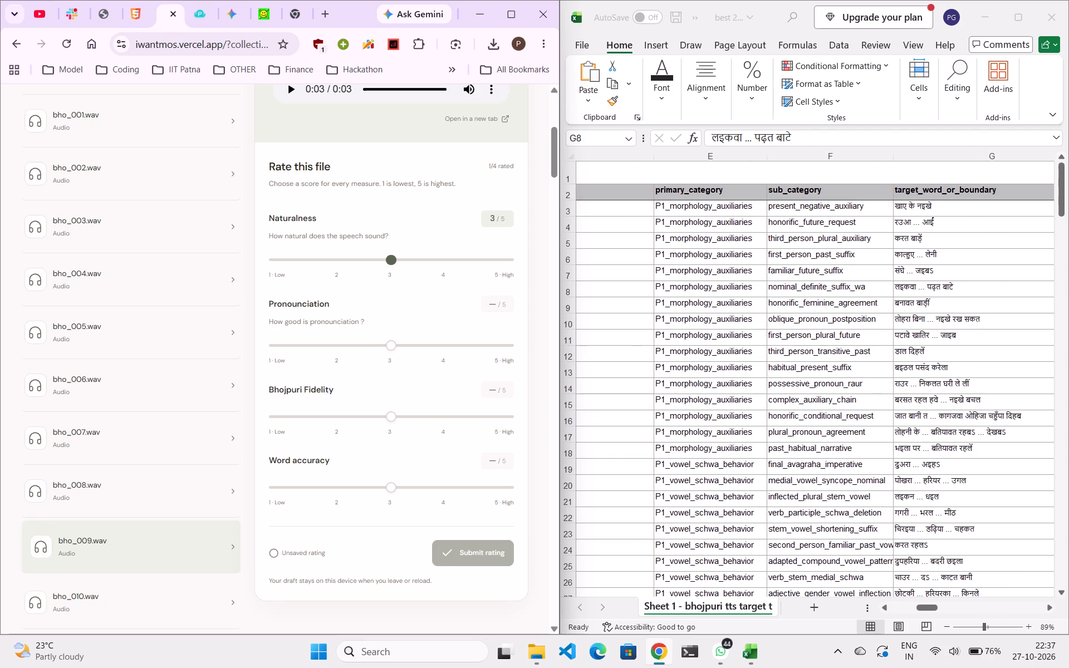
{"action": "scroll", "coordinate": [648, 335], "scroll_direction": "right", "scroll_amount": 6}
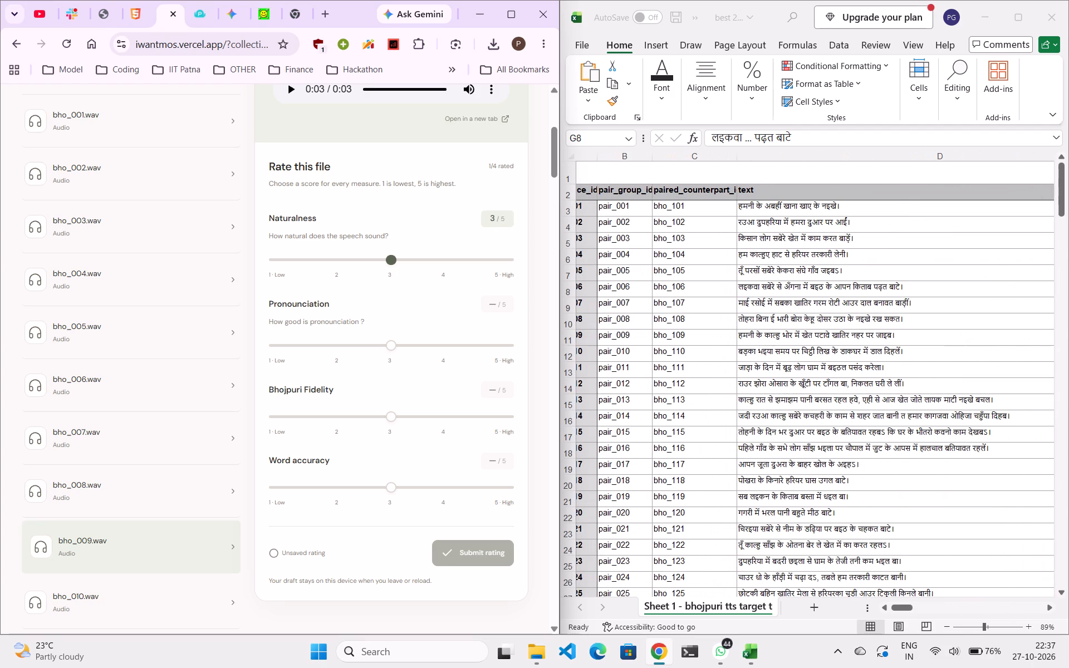
{"action": "left_click", "coordinate": [788, 335]}
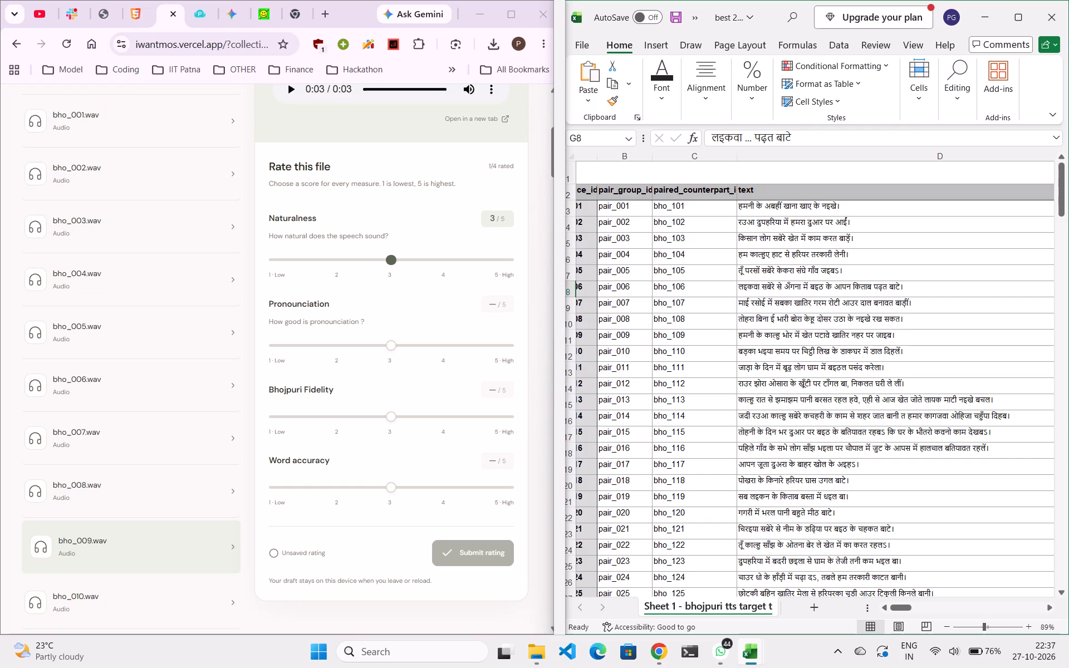
{"action": "left_click_drag", "start_coordinate": [392, 340], "coordinate": [442, 337]}
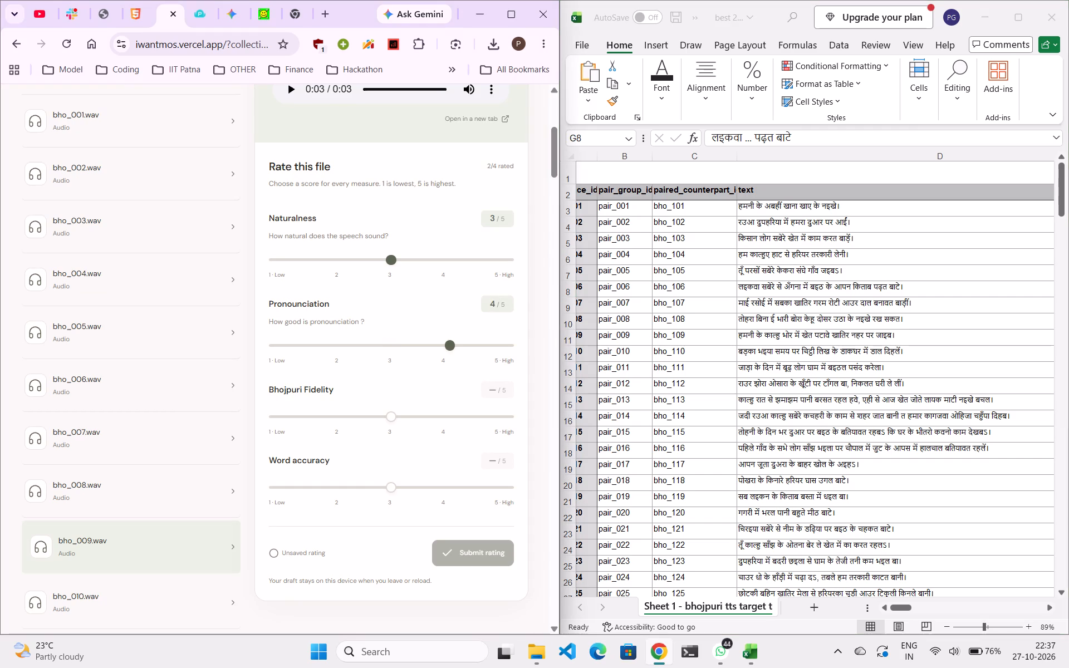
{"action": "left_click_drag", "start_coordinate": [442, 337], "coordinate": [440, 337]}
{"action": "left_click_drag", "start_coordinate": [393, 488], "coordinate": [509, 480]}
{"action": "left_click", "coordinate": [336, 416]}
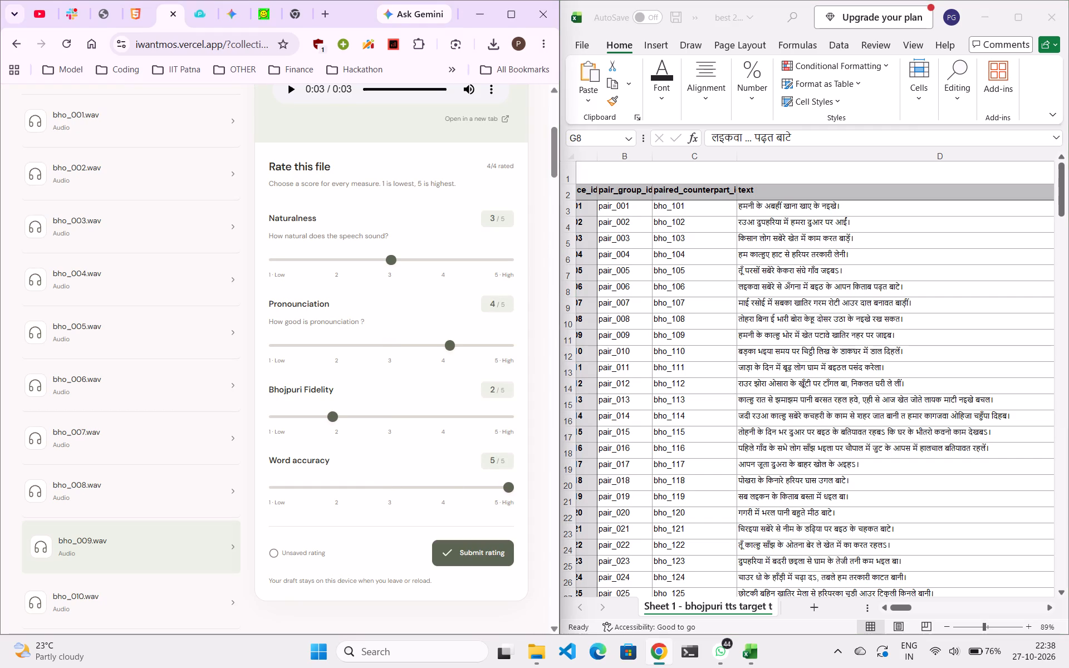
{"action": "left_click", "coordinate": [454, 548]}
Open bho_010.wav for review, load its audio clip and play it.
{"action": "scroll", "coordinate": [8, 440], "scroll_direction": "down", "scroll_amount": 2}
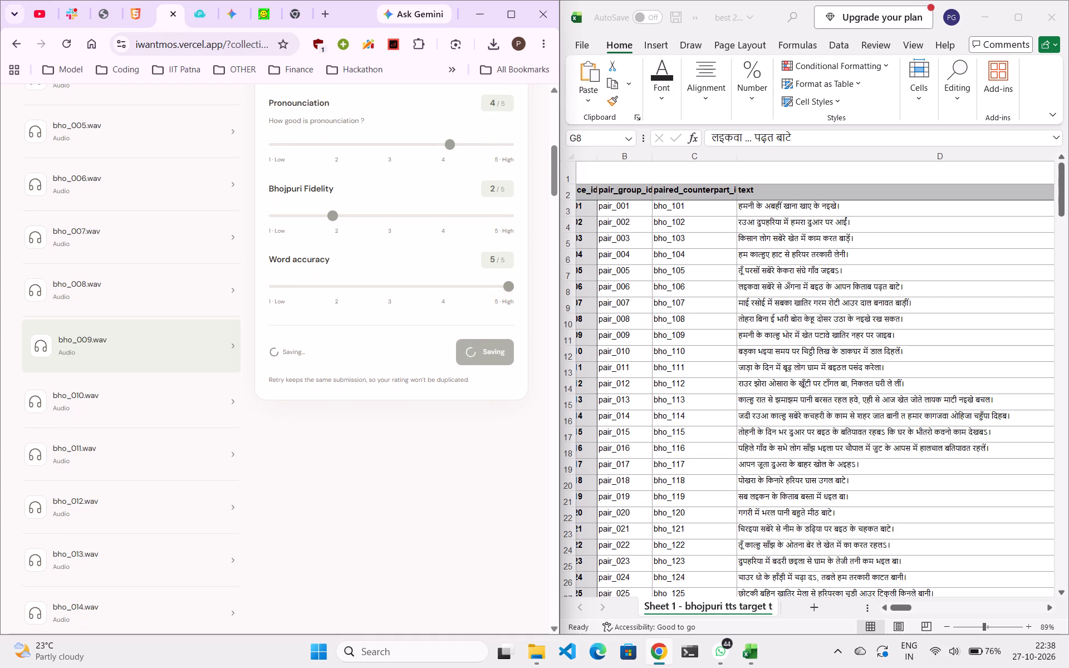
{"action": "left_click", "coordinate": [86, 378]}
{"action": "scroll", "coordinate": [327, 250], "scroll_direction": "up", "scroll_amount": 4}
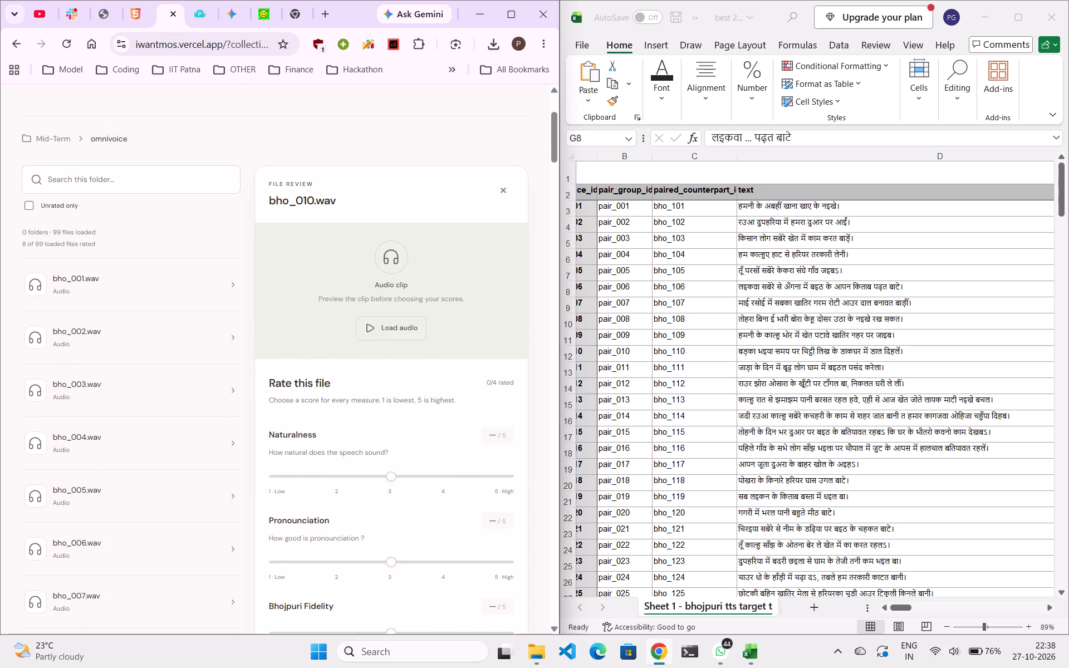
{"action": "left_click", "coordinate": [400, 332]}
{"action": "scroll", "coordinate": [805, 392], "scroll_direction": "left", "scroll_amount": 6}
{"action": "scroll", "coordinate": [805, 392], "scroll_direction": "right", "scroll_amount": 3}
{"action": "scroll", "coordinate": [805, 392], "scroll_direction": "left", "scroll_amount": 1}
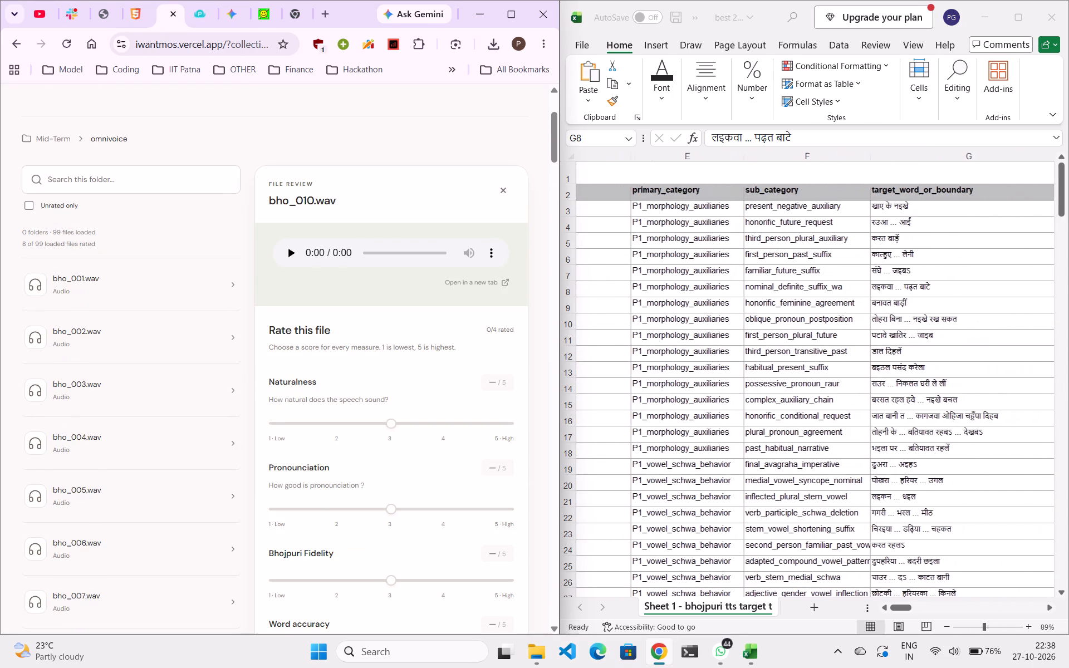
{"action": "scroll", "coordinate": [805, 392], "scroll_direction": "left", "scroll_amount": 1}
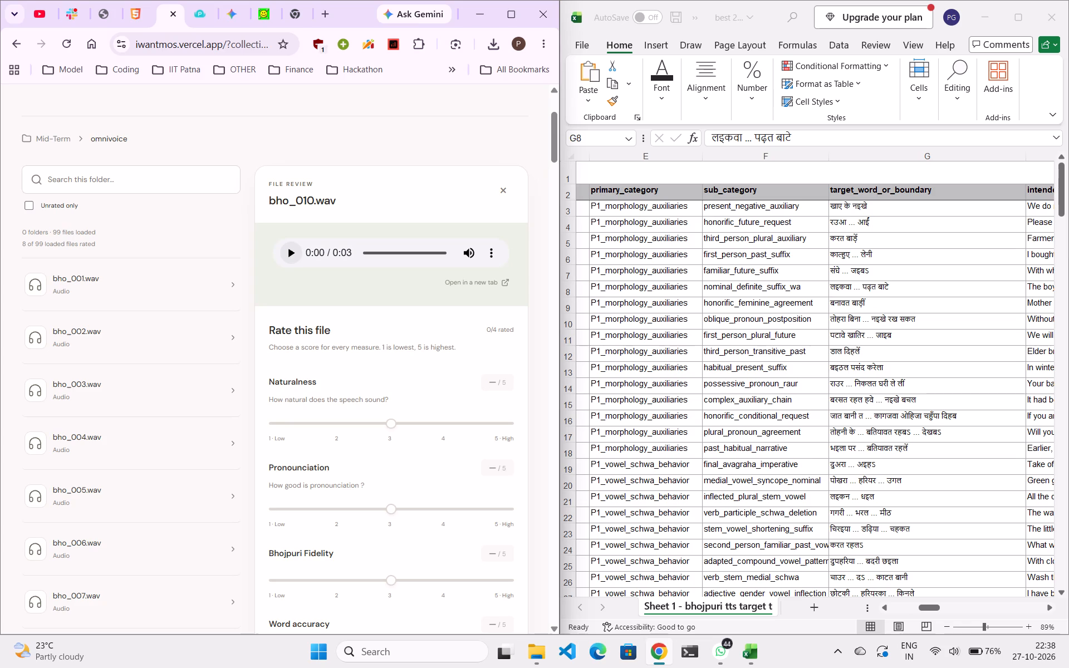
{"action": "left_click", "coordinate": [296, 255]}
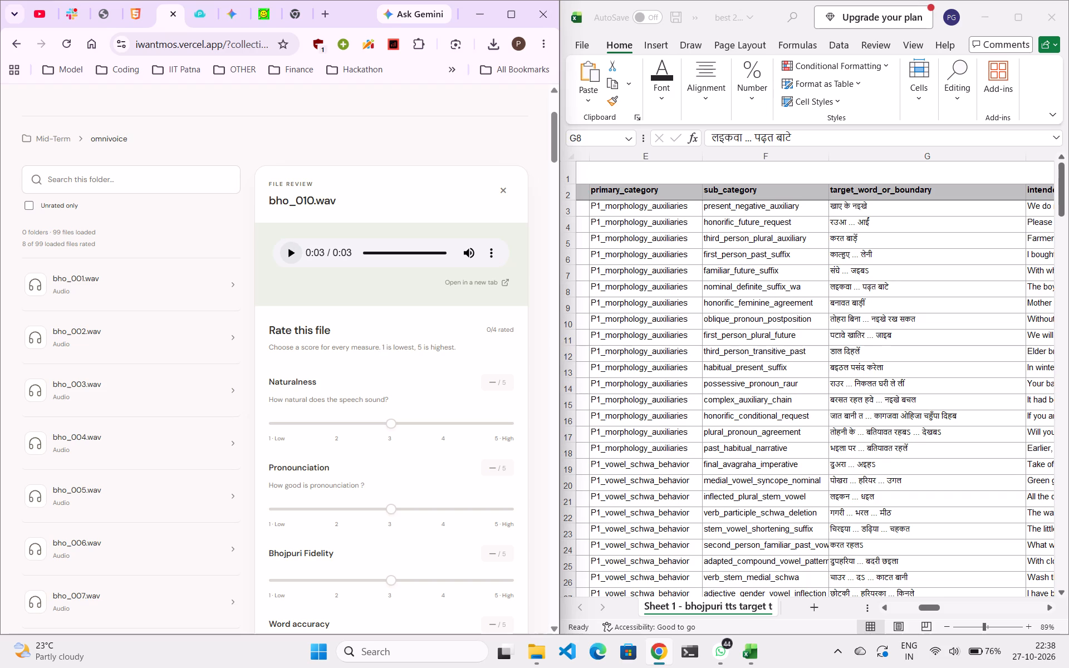
Submit the rating for bho_010.wav: Naturalness 3, Pronounciation 5, Bhojpuri Fidelity 2, Word accuracy 5.
{"action": "left_click", "coordinate": [393, 426]}
{"action": "left_click", "coordinate": [440, 509]}
{"action": "scroll", "coordinate": [440, 509], "scroll_direction": "down", "scroll_amount": 3}
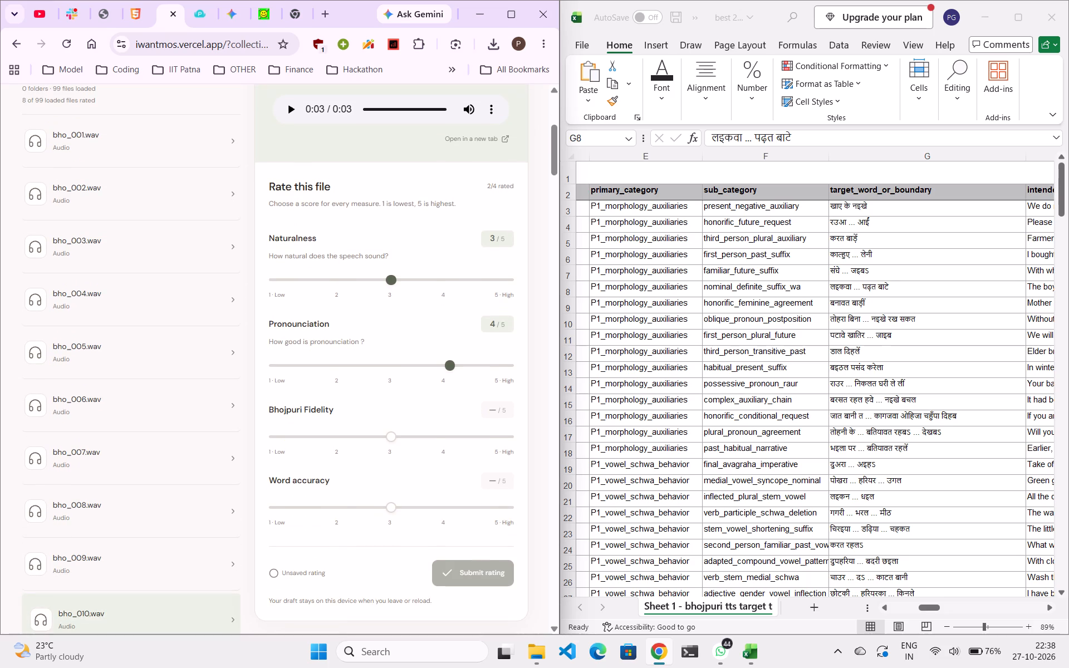
{"action": "left_click", "coordinate": [513, 361]}
{"action": "left_click", "coordinate": [514, 510]}
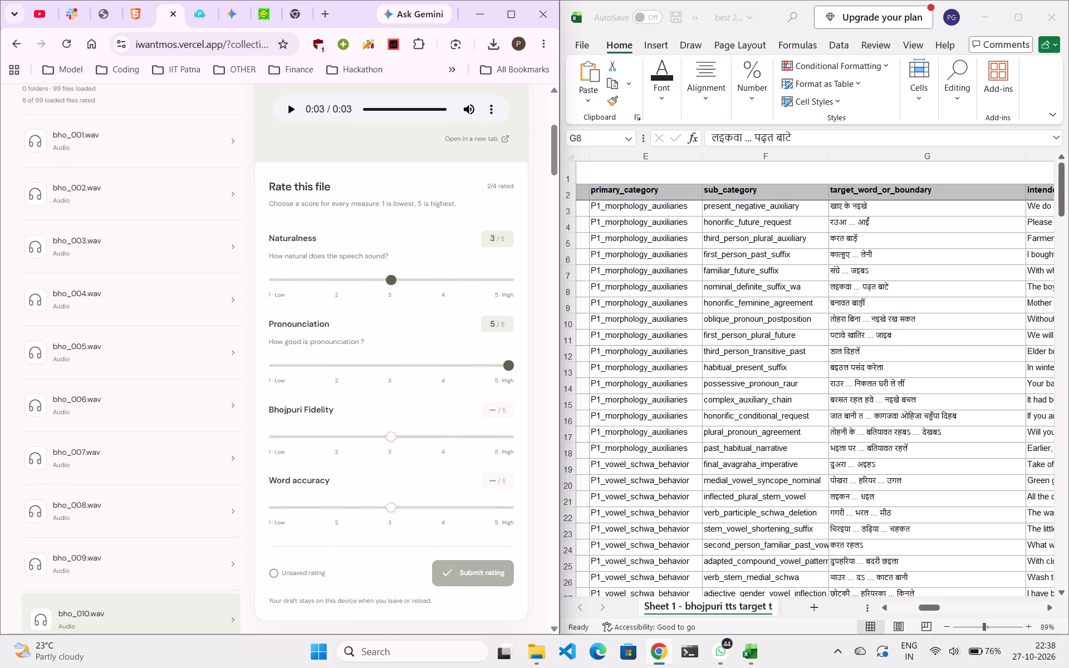
{"action": "left_click", "coordinate": [515, 514]}
{"action": "left_click_drag", "start_coordinate": [515, 514], "coordinate": [509, 501]}
{"action": "left_click", "coordinate": [509, 501]}
{"action": "left_click", "coordinate": [358, 440]}
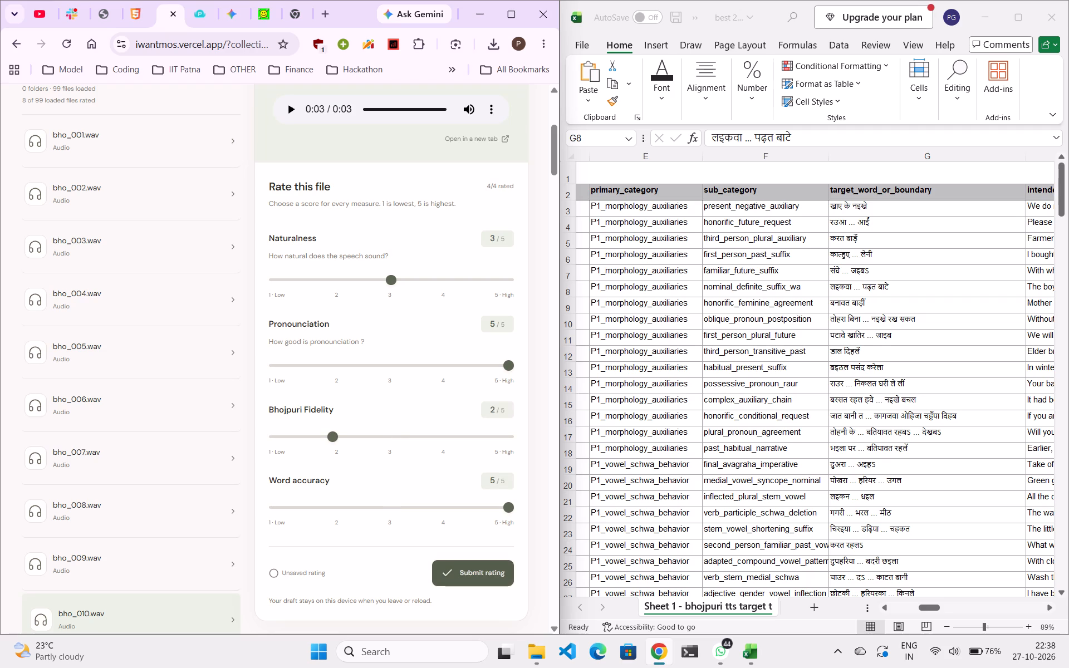
{"action": "left_click", "coordinate": [452, 574]}
Open bho_011.wav for review, load its audio clip and play it.
{"action": "scroll", "coordinate": [198, 504], "scroll_direction": "down", "scroll_amount": 2}
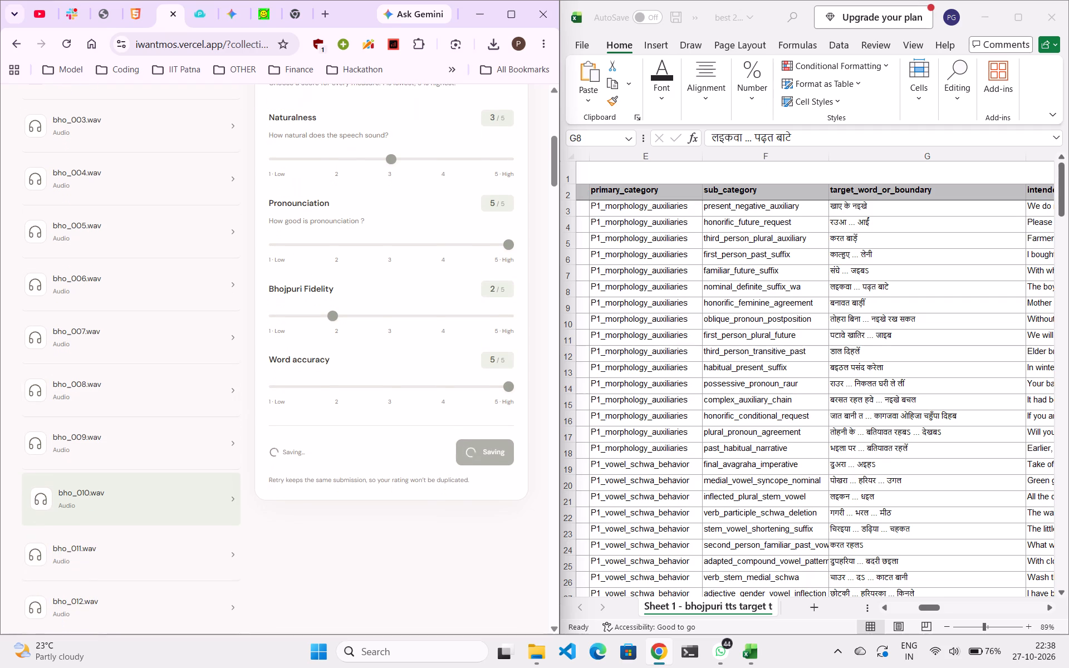
{"action": "left_click", "coordinate": [162, 544]}
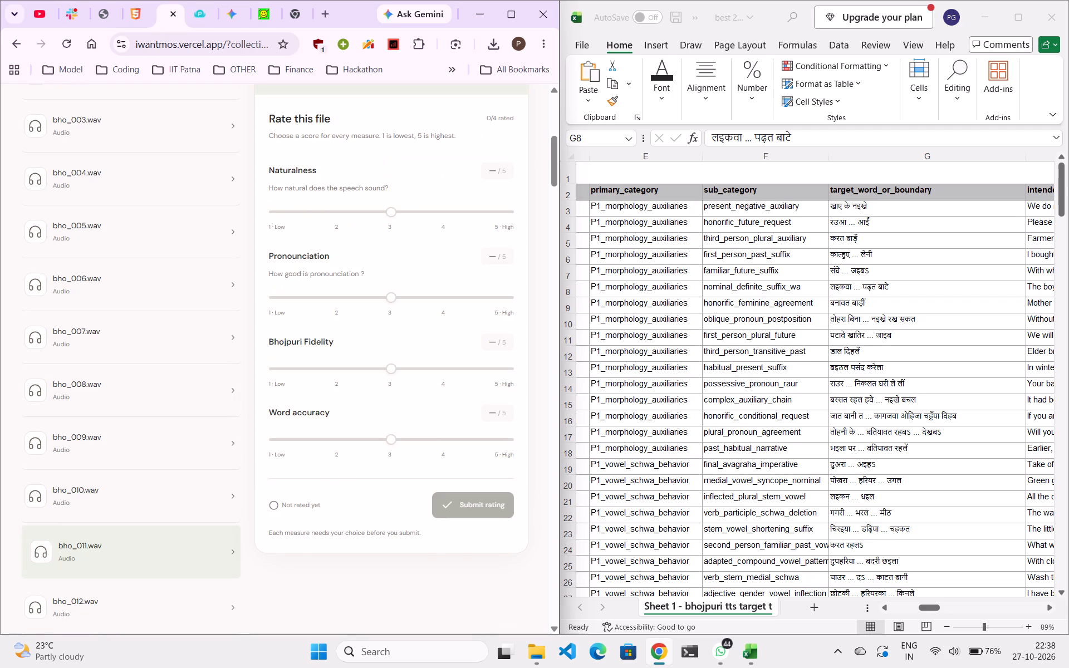
{"action": "scroll", "coordinate": [162, 544], "scroll_direction": "down", "scroll_amount": 1}
{"action": "scroll", "coordinate": [305, 369], "scroll_direction": "up", "scroll_amount": 3}
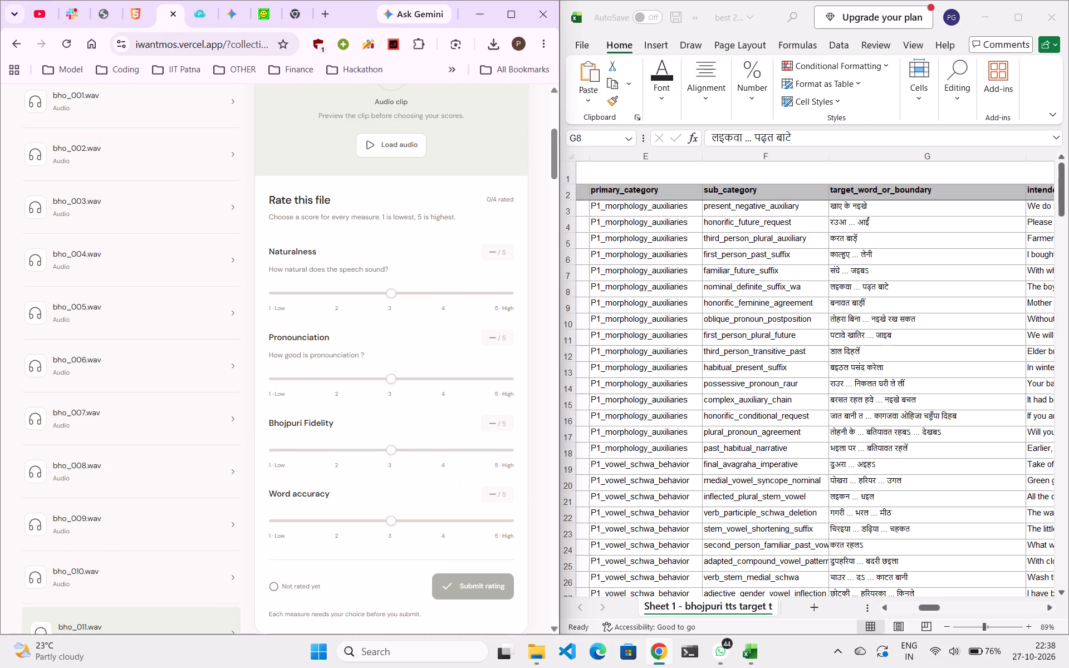
{"action": "scroll", "coordinate": [393, 297], "scroll_direction": "up", "scroll_amount": 2}
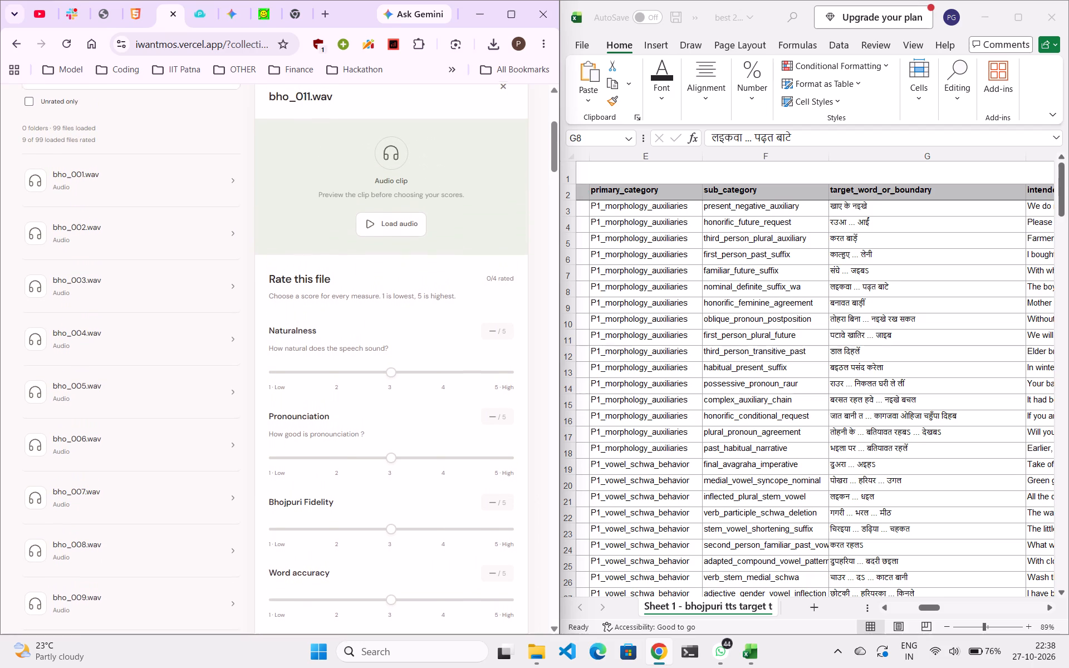
{"action": "left_click_drag", "start_coordinate": [381, 320], "coordinate": [466, 318]}
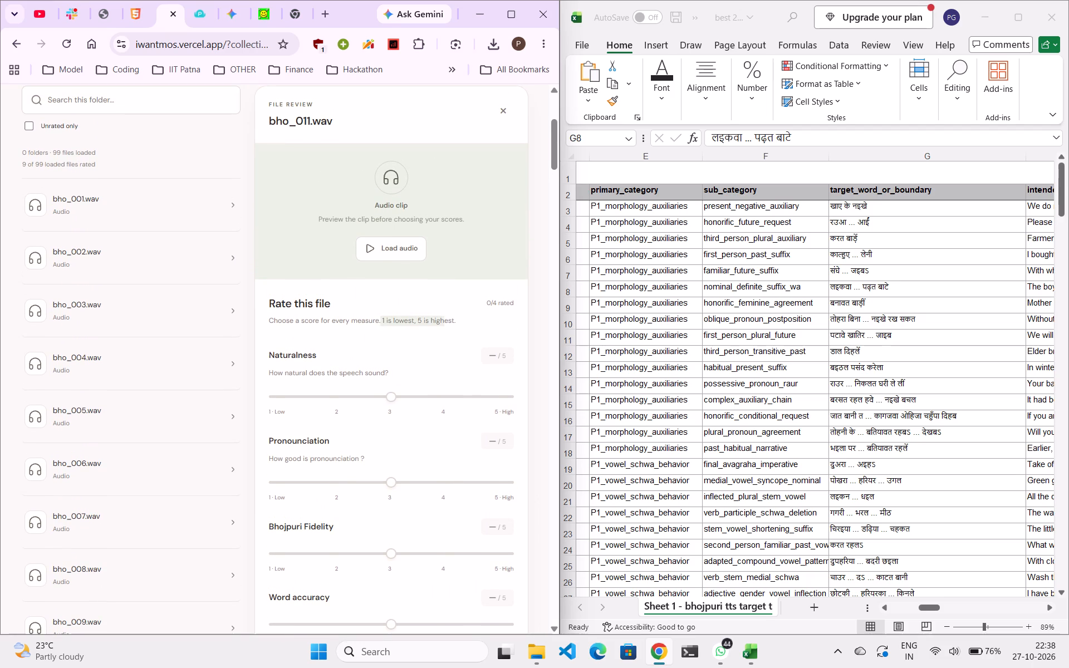
{"action": "left_click", "coordinate": [404, 237]}
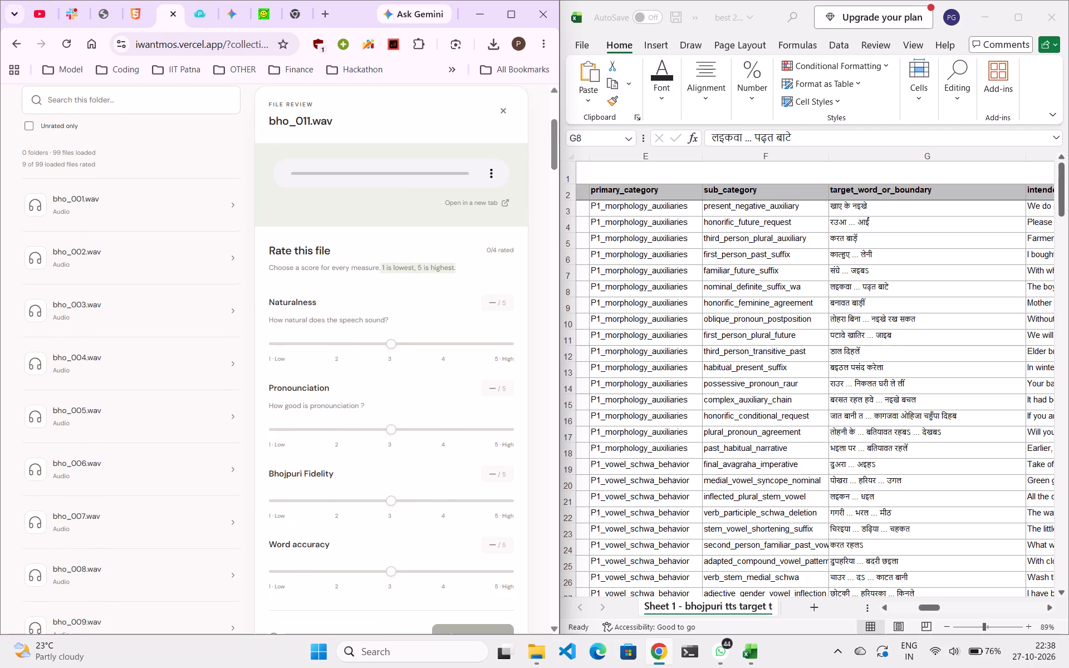
{"action": "left_click_drag", "start_coordinate": [278, 170], "coordinate": [290, 173]}
{"action": "left_click", "coordinate": [290, 173]}
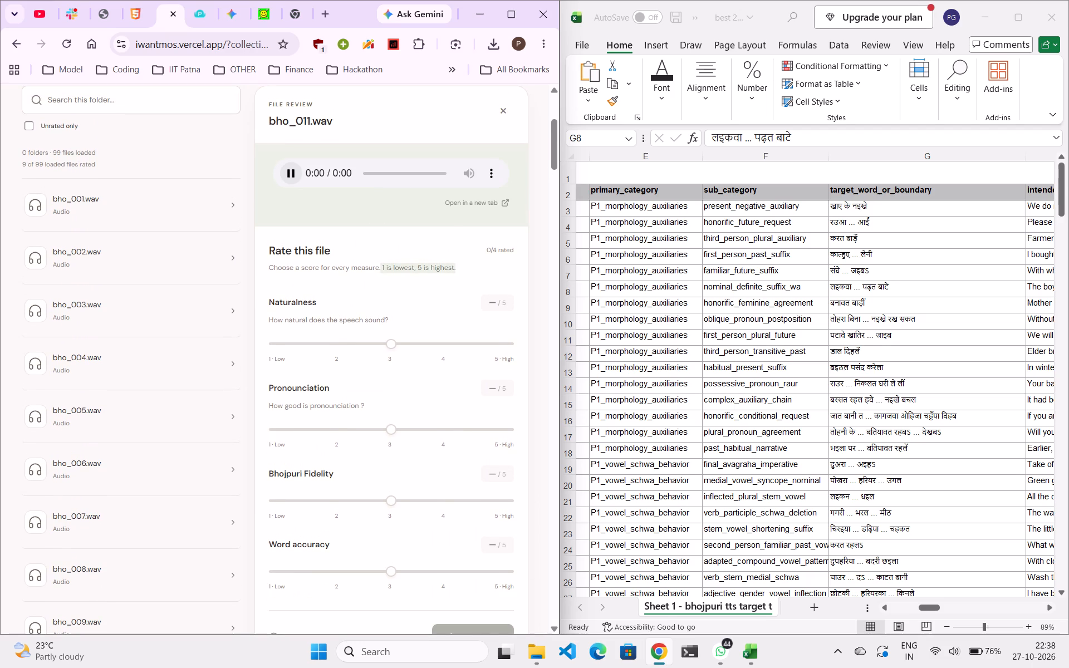
{"action": "scroll", "coordinate": [357, 385], "scroll_direction": "down", "scroll_amount": 1}
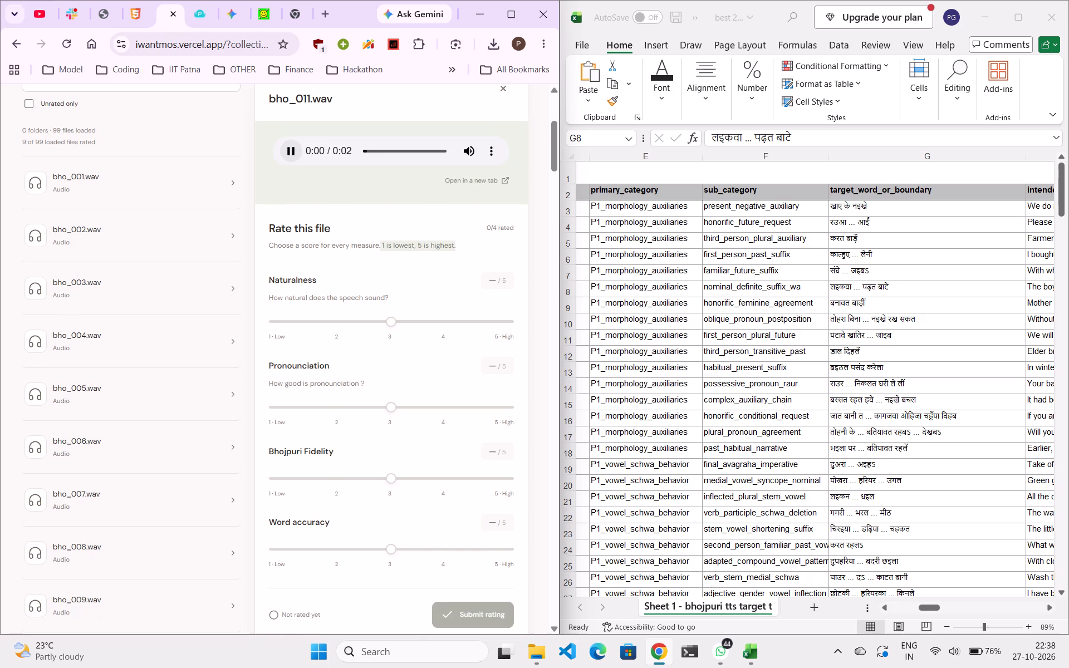
Replay bho_011.wav and submit its rating: Naturalness 4, Pronounciation 5, Bhojpuri Fidelity 3, Word accuracy 5.
{"action": "scroll", "coordinate": [357, 385], "scroll_direction": "down", "scroll_amount": 1}
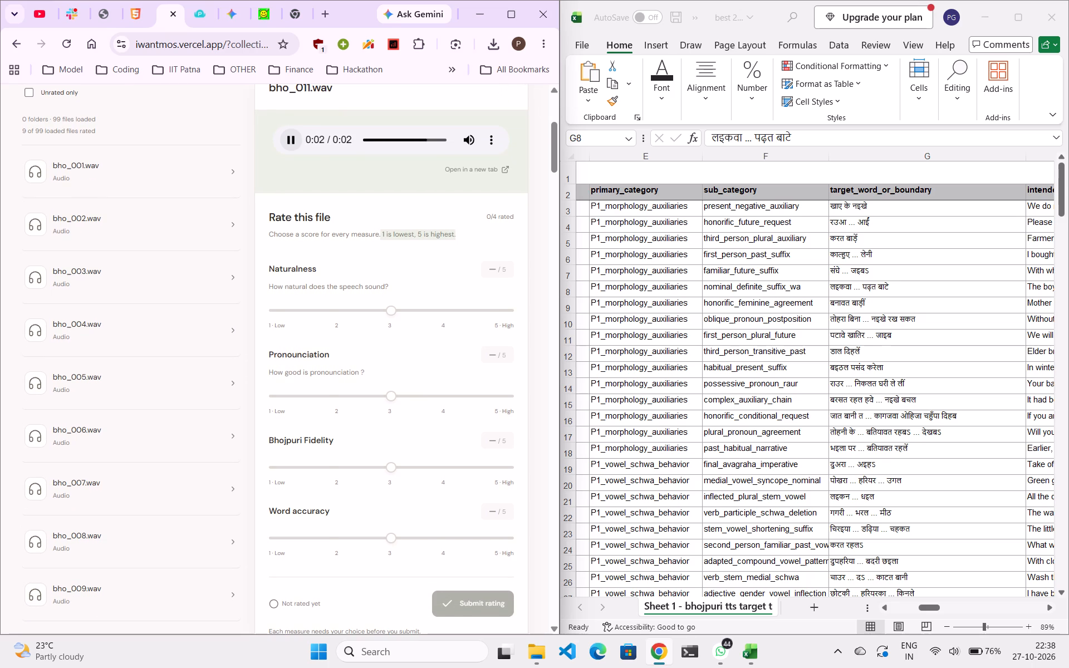
{"action": "scroll", "coordinate": [391, 313], "scroll_direction": "up", "scroll_amount": 1}
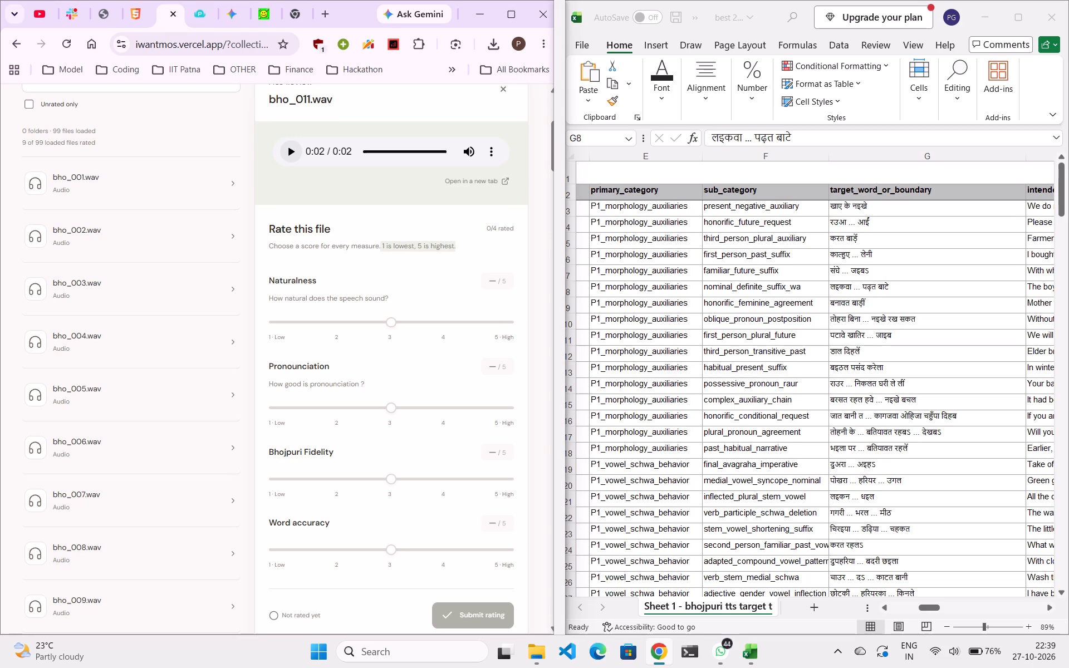
{"action": "left_click", "coordinate": [288, 144]}
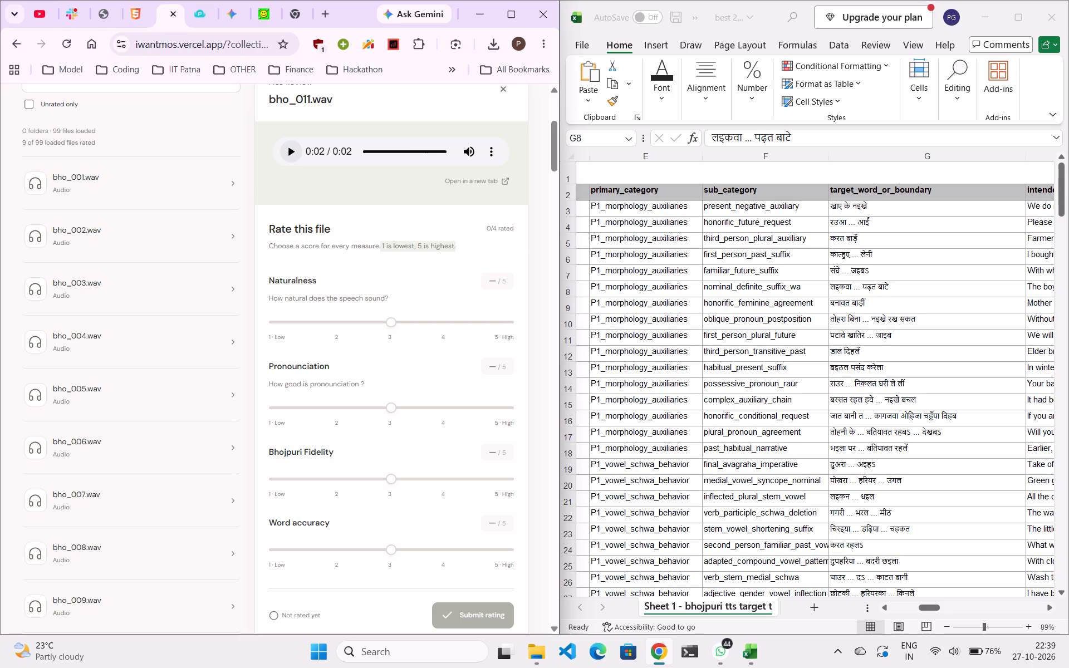
{"action": "left_click", "coordinate": [342, 316]}
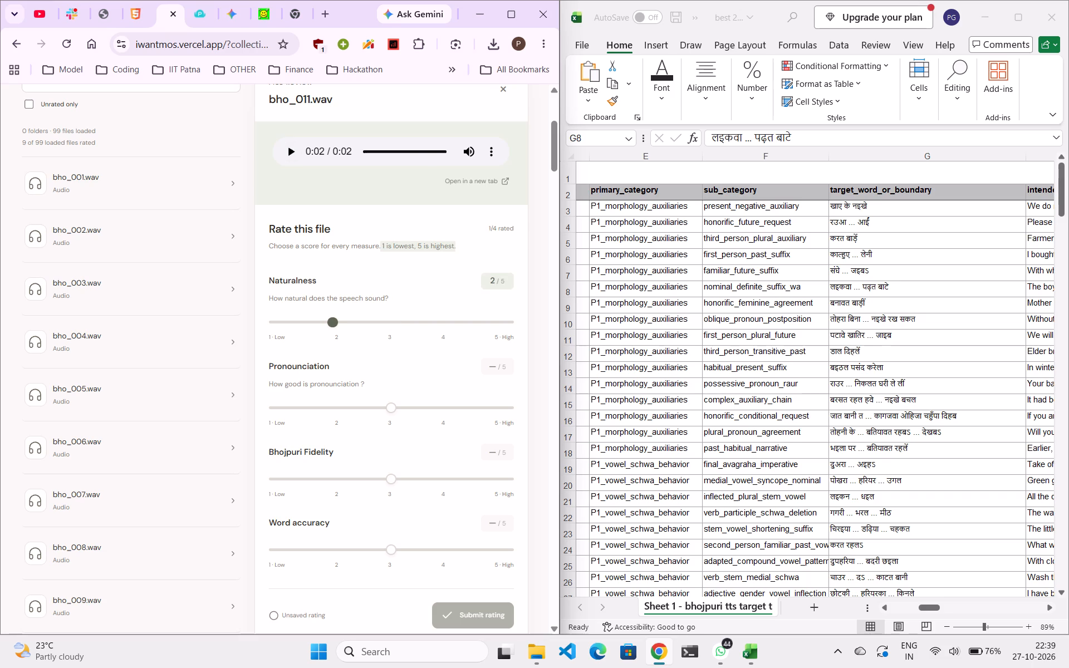
{"action": "left_click", "coordinate": [442, 324]}
{"action": "left_click_drag", "start_coordinate": [391, 407], "coordinate": [419, 407]}
{"action": "left_click_drag", "start_coordinate": [419, 407], "coordinate": [504, 412]}
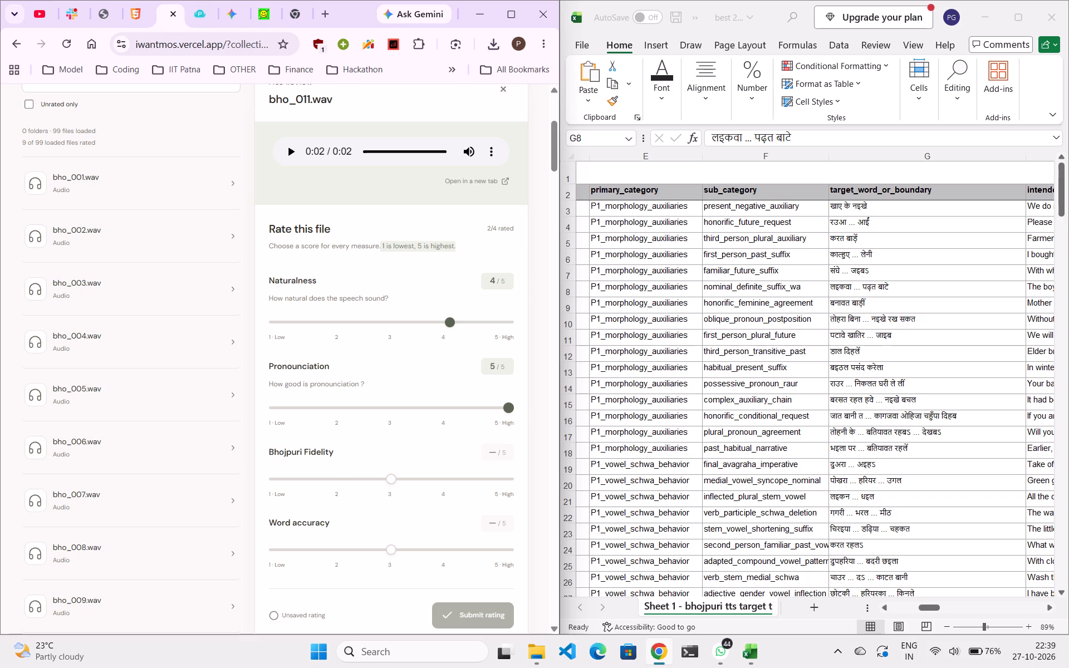
{"action": "left_click_drag", "start_coordinate": [389, 484], "coordinate": [342, 479]}
{"action": "left_click_drag", "start_coordinate": [394, 553], "coordinate": [495, 556]}
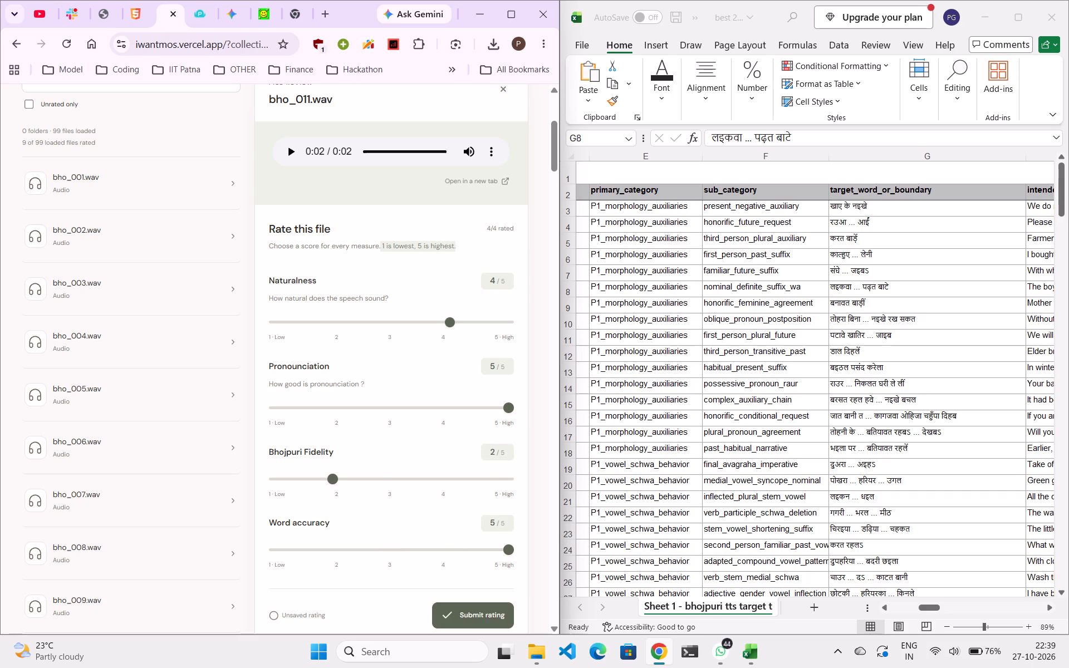
{"action": "left_click", "coordinate": [389, 478]}
{"action": "left_click", "coordinate": [459, 616]}
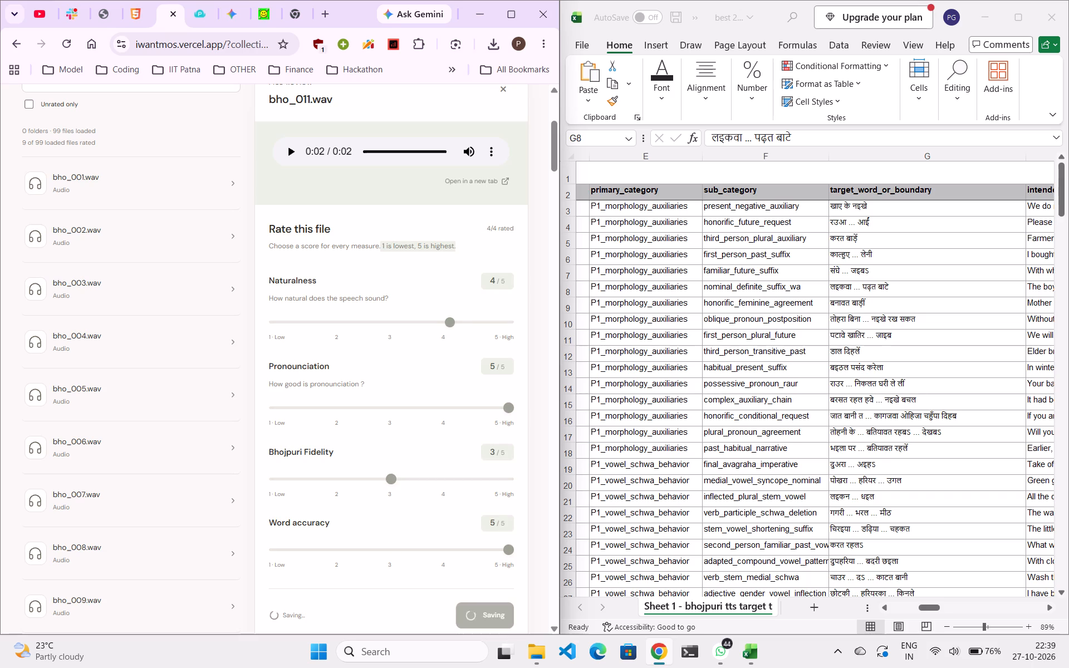
Open bho_012.wav for review, load its audio clip and play it.
{"action": "scroll", "coordinate": [200, 540], "scroll_direction": "down", "scroll_amount": 2}
{"action": "scroll", "coordinate": [262, 521], "scroll_direction": "down", "scroll_amount": 1}
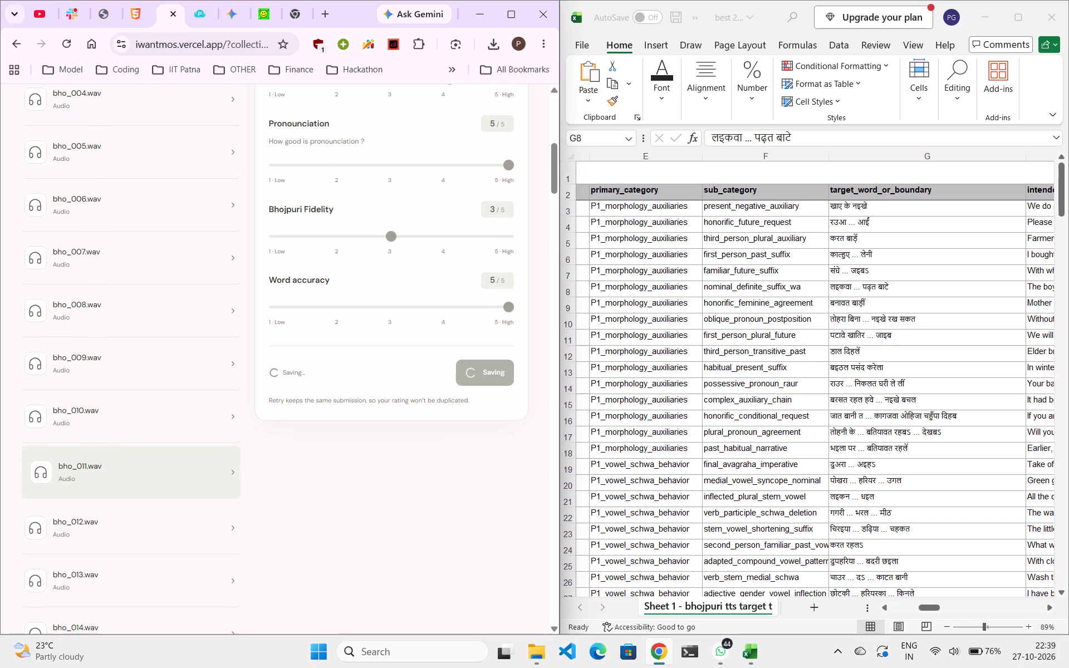
{"action": "left_click", "coordinate": [175, 509]}
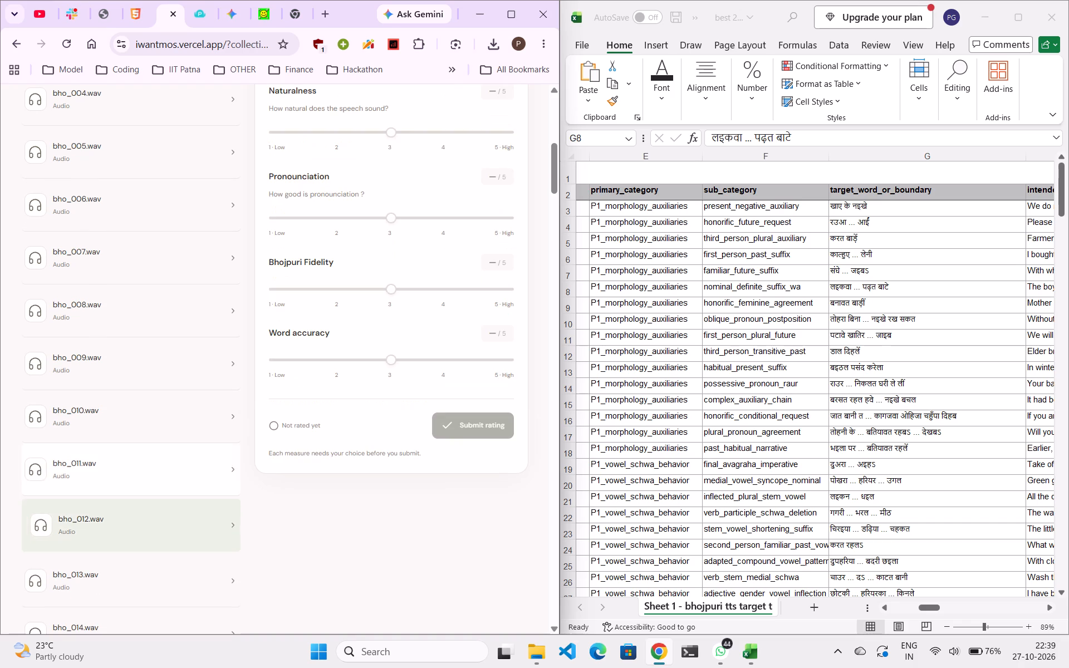
{"action": "scroll", "coordinate": [314, 322], "scroll_direction": "up", "scroll_amount": 2}
{"action": "left_click", "coordinate": [377, 242]}
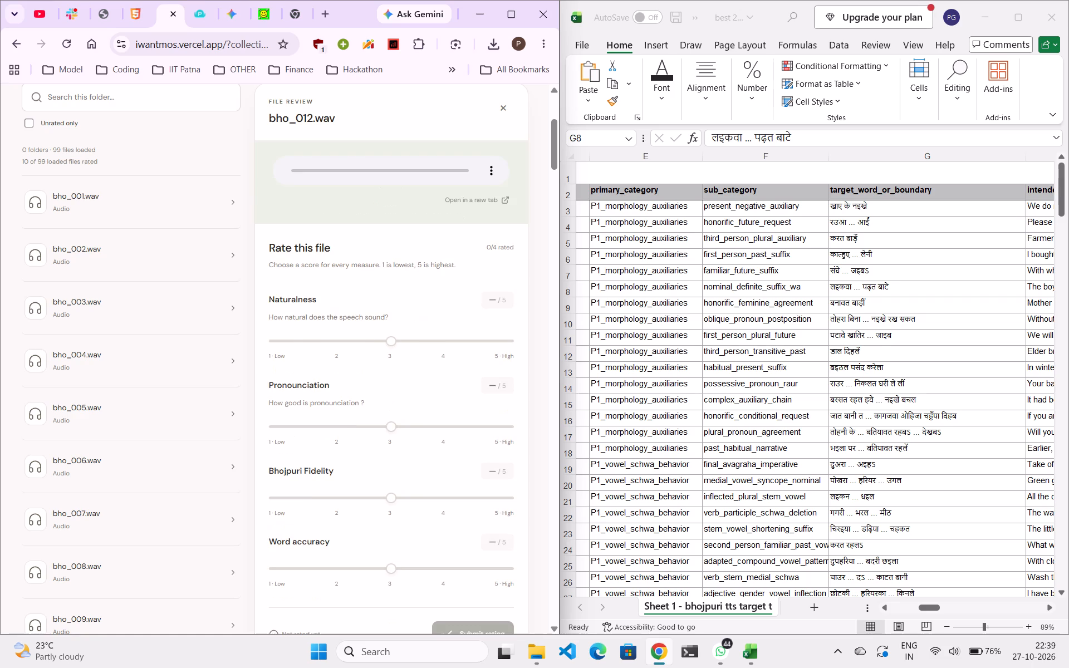
{"action": "left_click", "coordinate": [295, 161]}
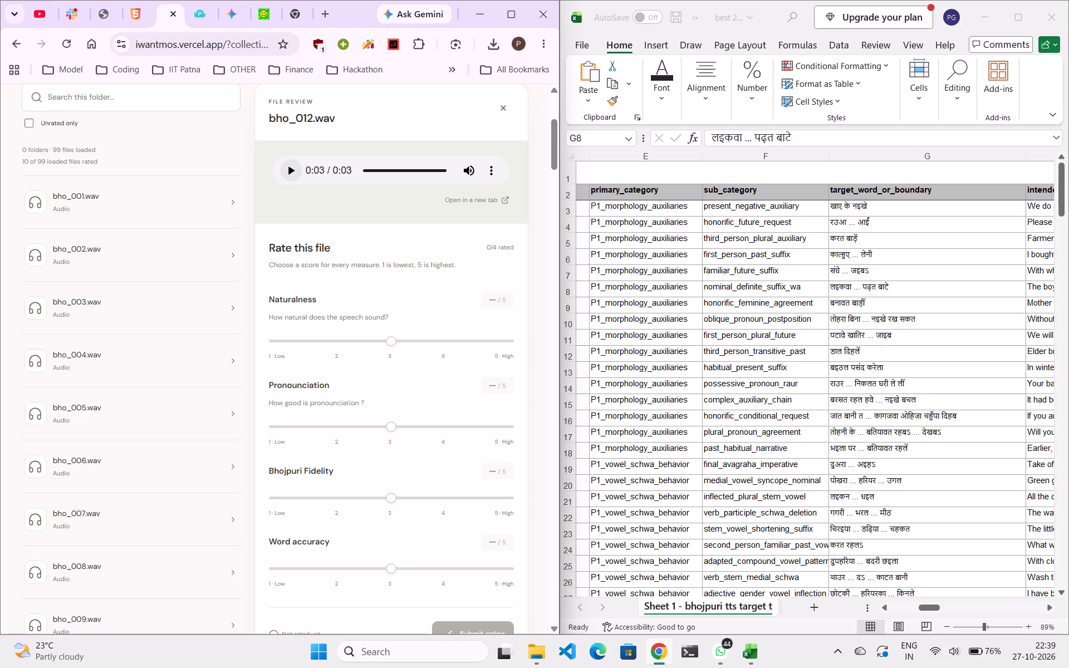
Rate bho_012.wav while replaying the clip, and submit Naturalness 3, Pronounciation 4, Bhojpuri Fidelity 2, Word accuracy 5.
{"action": "left_click_drag", "start_coordinate": [391, 340], "coordinate": [410, 341]}
{"action": "left_click_drag", "start_coordinate": [410, 341], "coordinate": [410, 341]}
{"action": "left_click", "coordinate": [285, 161]}
{"action": "left_click_drag", "start_coordinate": [389, 425], "coordinate": [437, 427]}
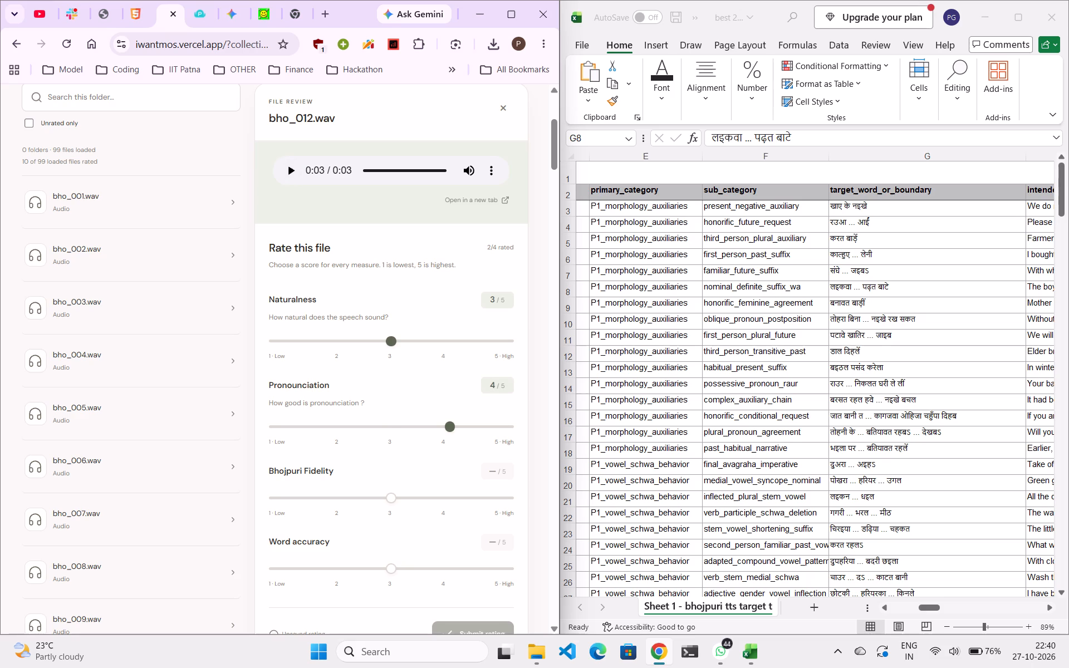
{"action": "left_click_drag", "start_coordinate": [394, 498], "coordinate": [341, 504]}
{"action": "left_click_drag", "start_coordinate": [388, 567], "coordinate": [492, 575]}
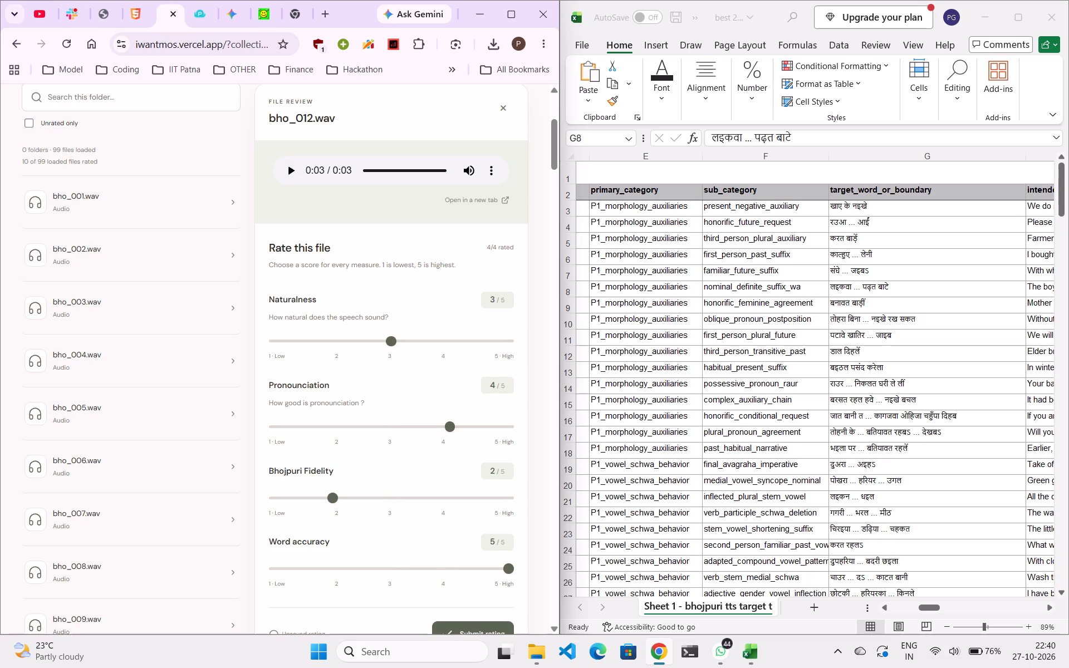
{"action": "left_click_drag", "start_coordinate": [492, 575], "coordinate": [491, 576]}
{"action": "left_click", "coordinate": [294, 160]}
{"action": "scroll", "coordinate": [323, 278], "scroll_direction": "down", "scroll_amount": 1}
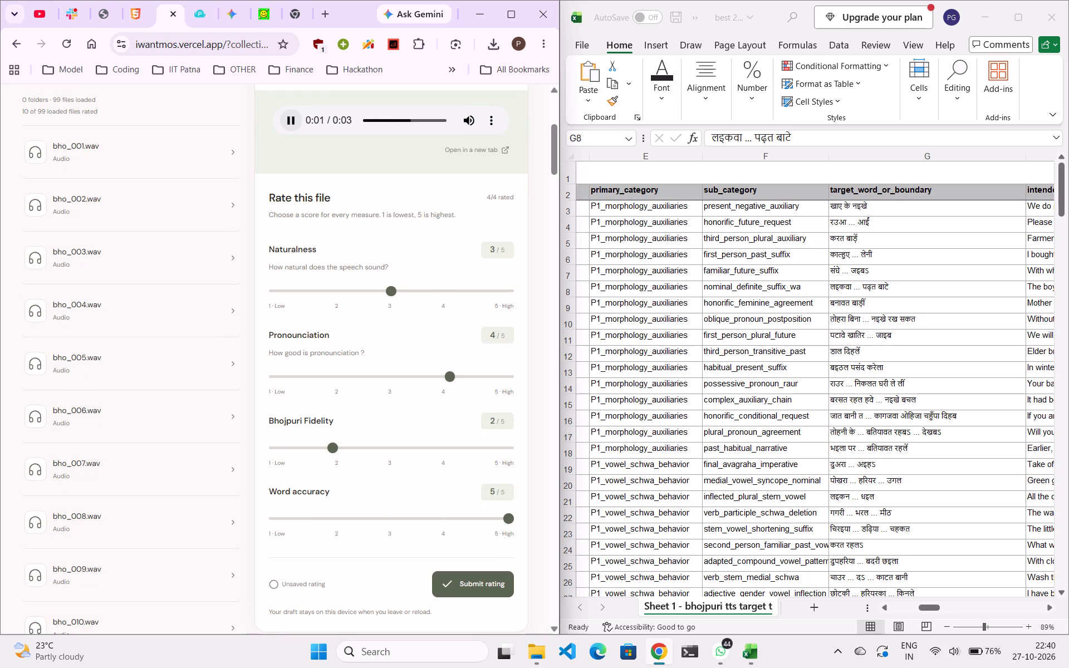
{"action": "left_click", "coordinate": [302, 120]}
{"action": "left_click", "coordinate": [463, 590]}
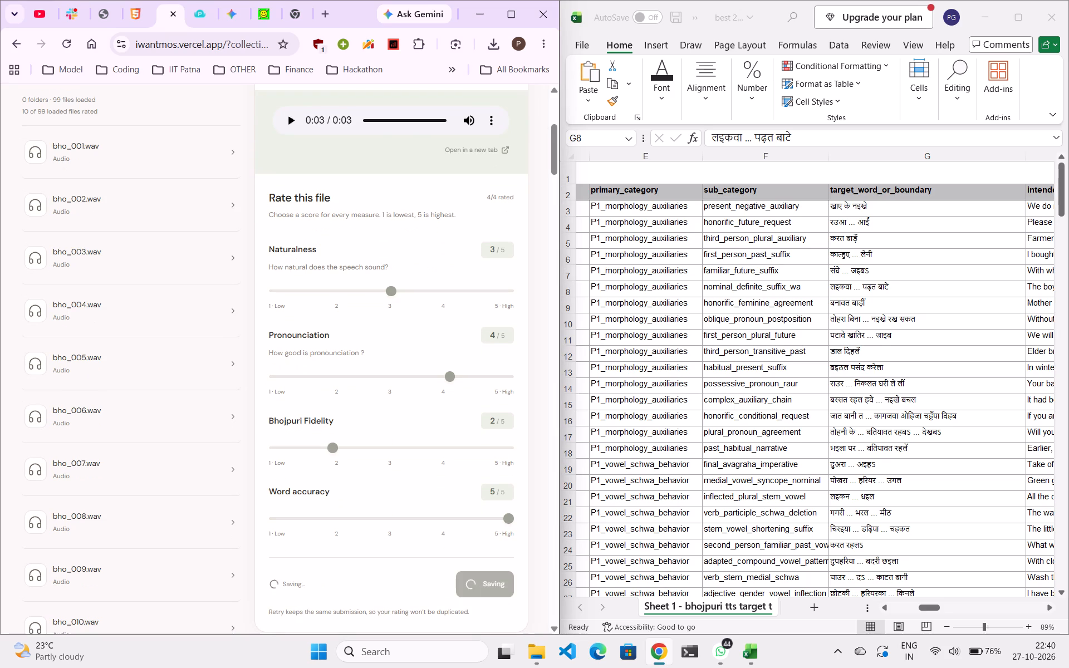
Open bho_013.wav for review, load its audio clip and play it.
{"action": "scroll", "coordinate": [219, 528], "scroll_direction": "down", "scroll_amount": 3}
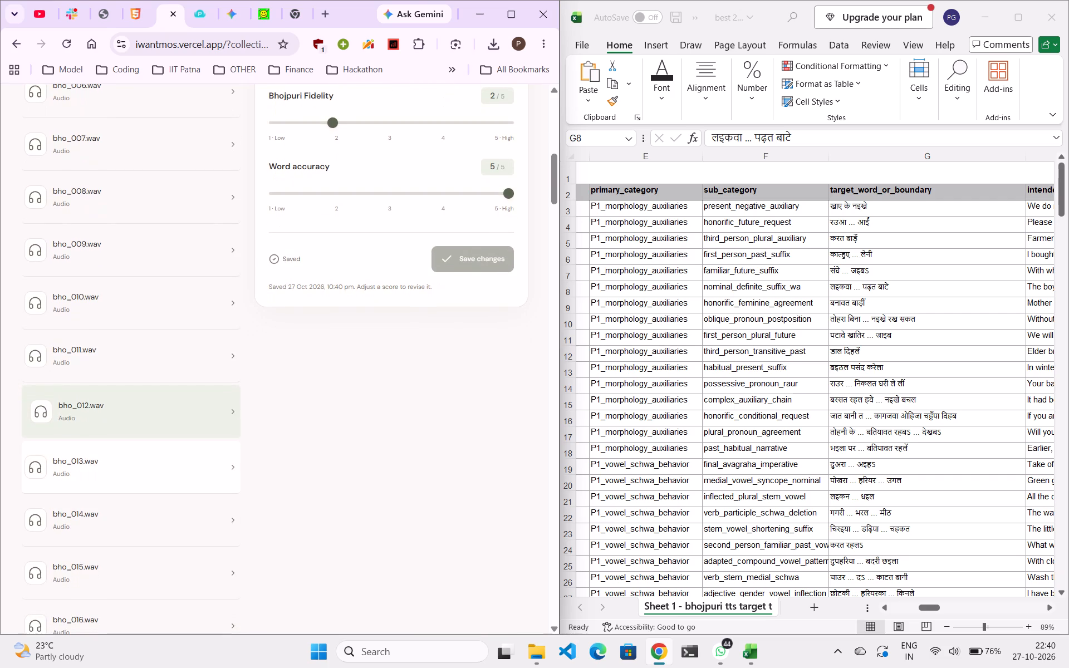
{"action": "left_click", "coordinate": [133, 455]}
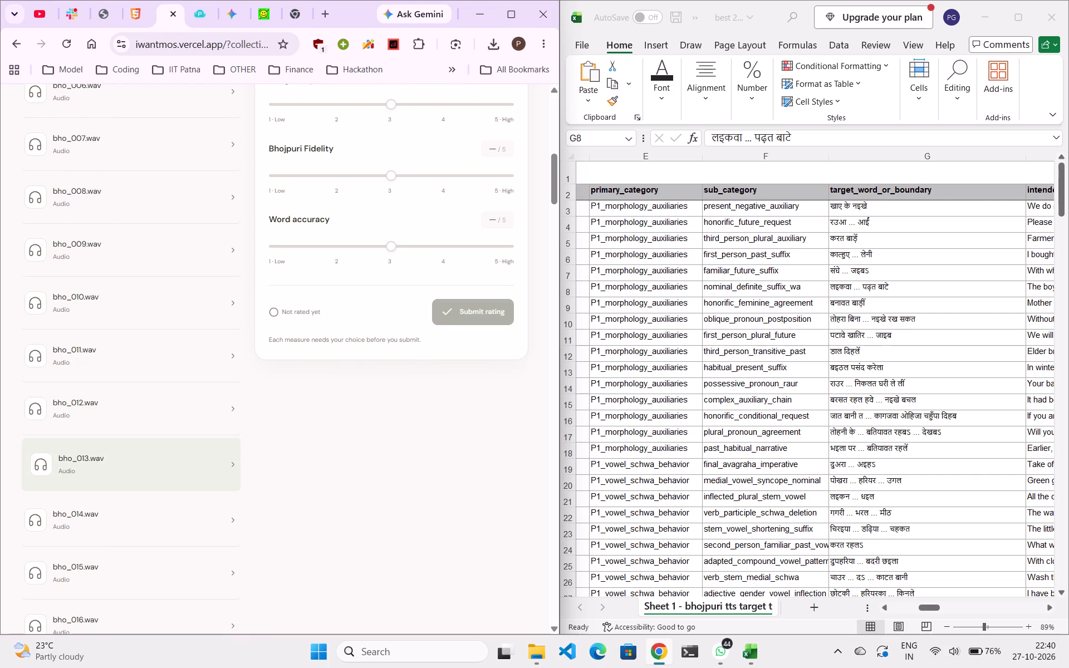
{"action": "scroll", "coordinate": [133, 455], "scroll_direction": "down", "scroll_amount": 1}
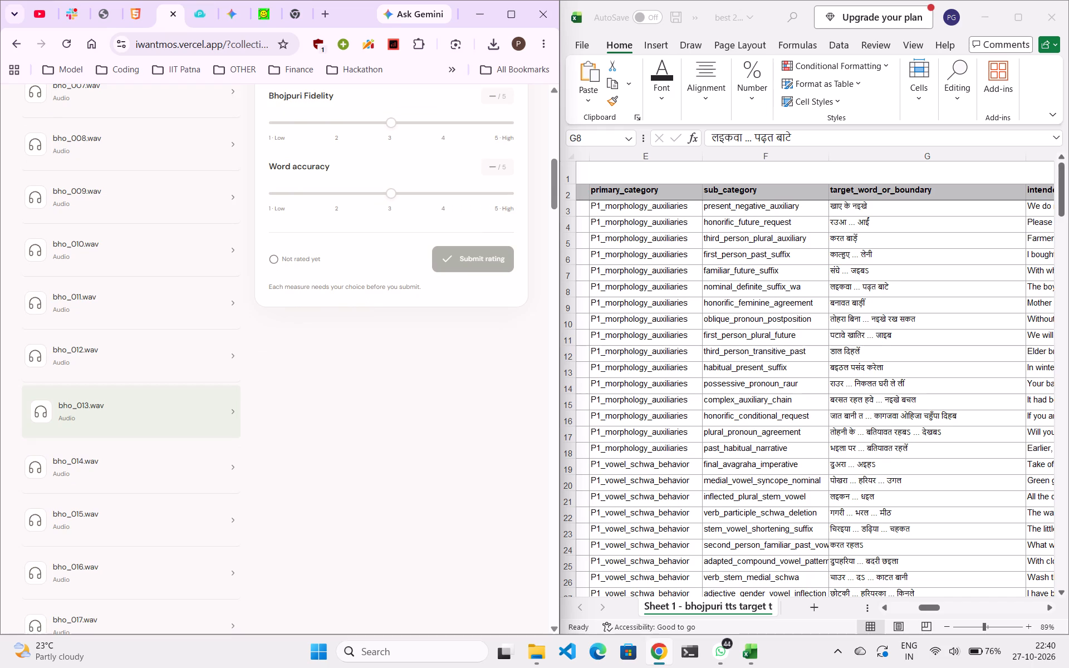
{"action": "scroll", "coordinate": [248, 311], "scroll_direction": "up", "scroll_amount": 4}
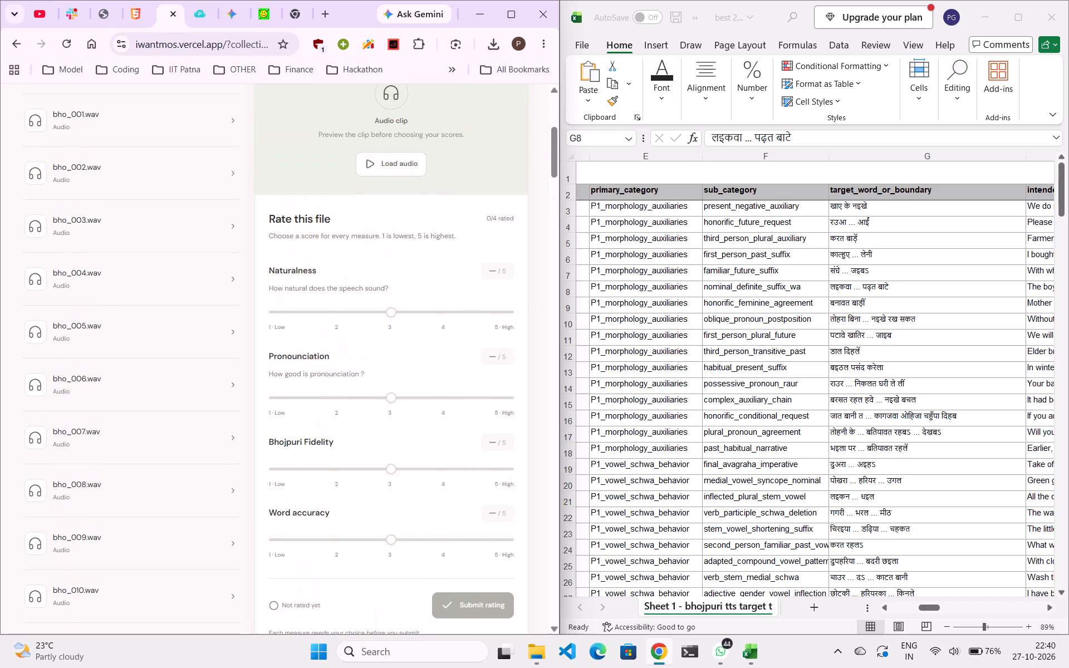
{"action": "scroll", "coordinate": [248, 311], "scroll_direction": "down", "scroll_amount": 1}
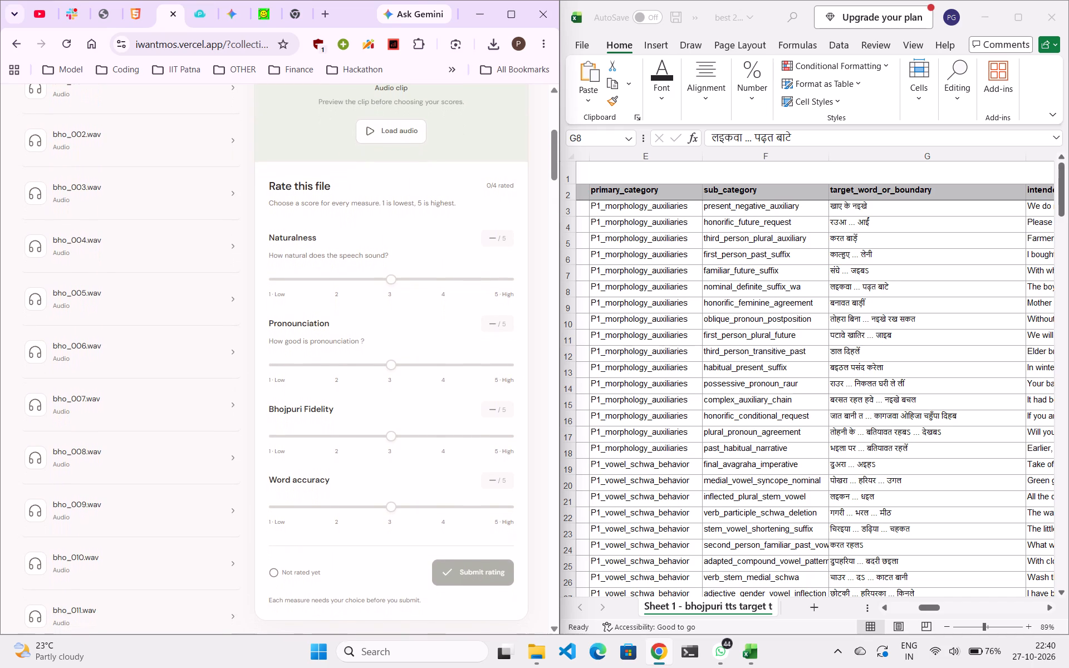
{"action": "scroll", "coordinate": [248, 311], "scroll_direction": "down", "scroll_amount": 2}
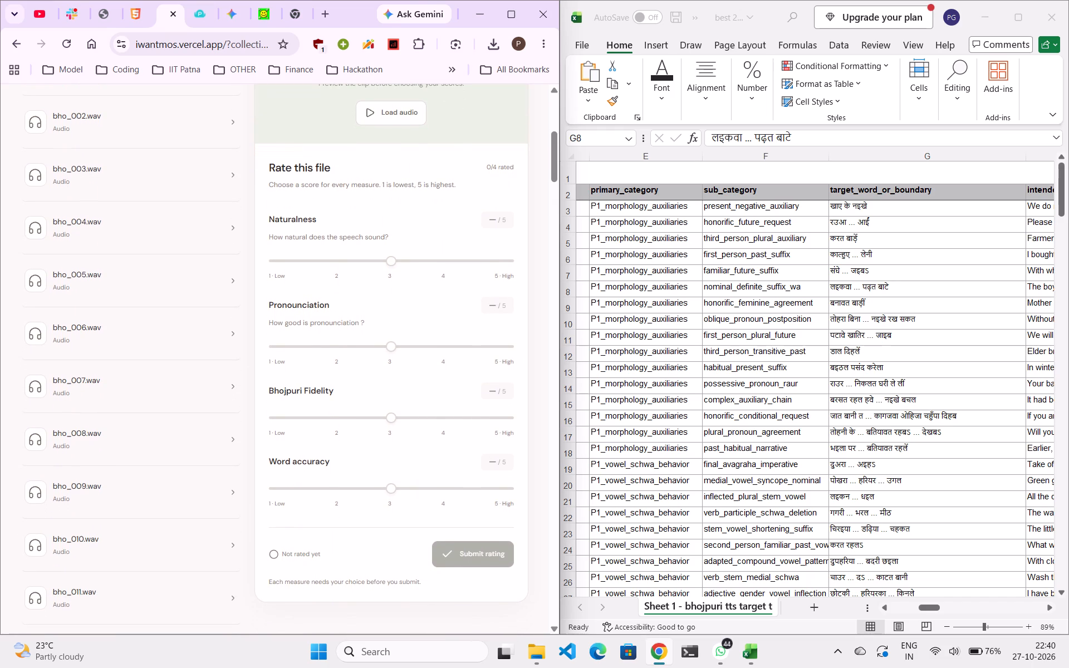
{"action": "scroll", "coordinate": [328, 274], "scroll_direction": "up", "scroll_amount": 3}
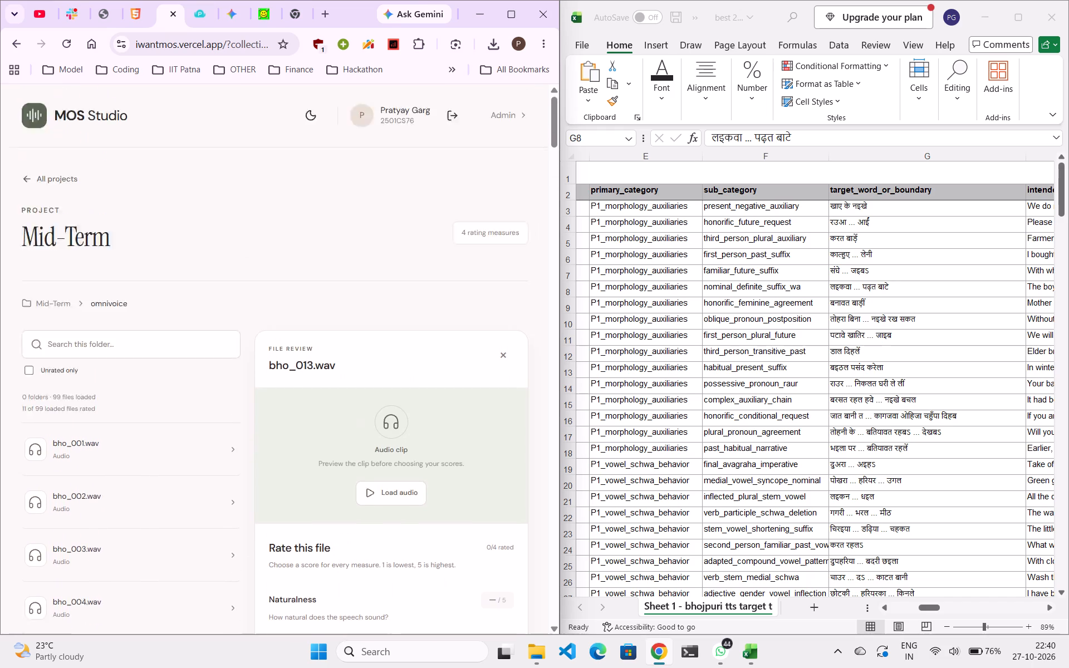
{"action": "scroll", "coordinate": [328, 274], "scroll_direction": "up", "scroll_amount": 1}
{"action": "scroll", "coordinate": [328, 274], "scroll_direction": "down", "scroll_amount": 5}
{"action": "scroll", "coordinate": [328, 274], "scroll_direction": "up", "scroll_amount": 1}
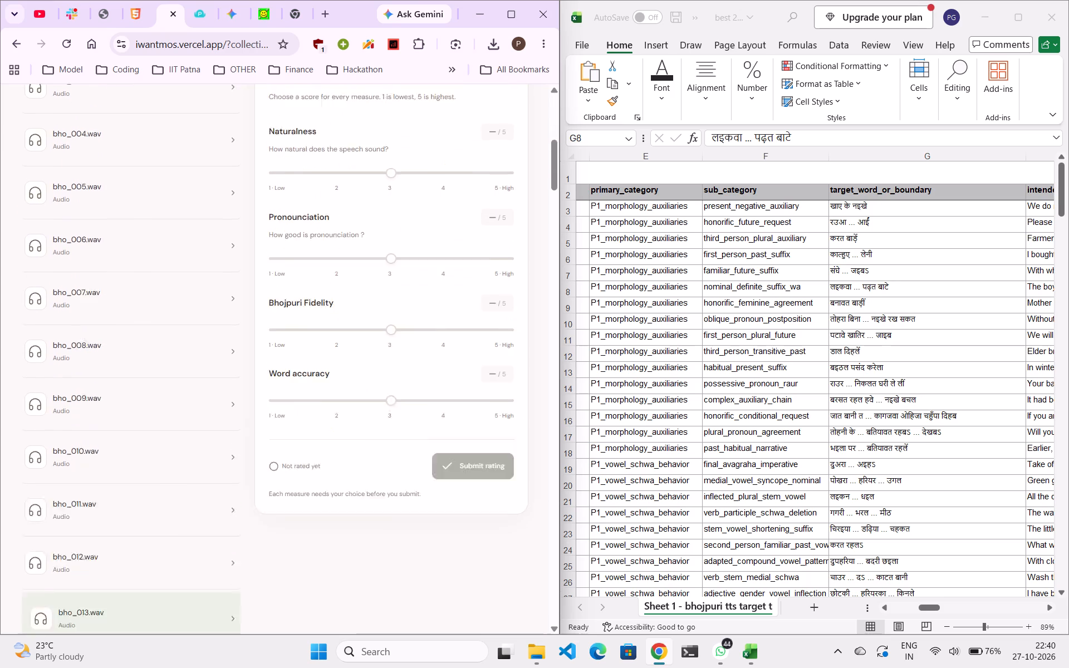
{"action": "scroll", "coordinate": [328, 274], "scroll_direction": "up", "scroll_amount": 1}
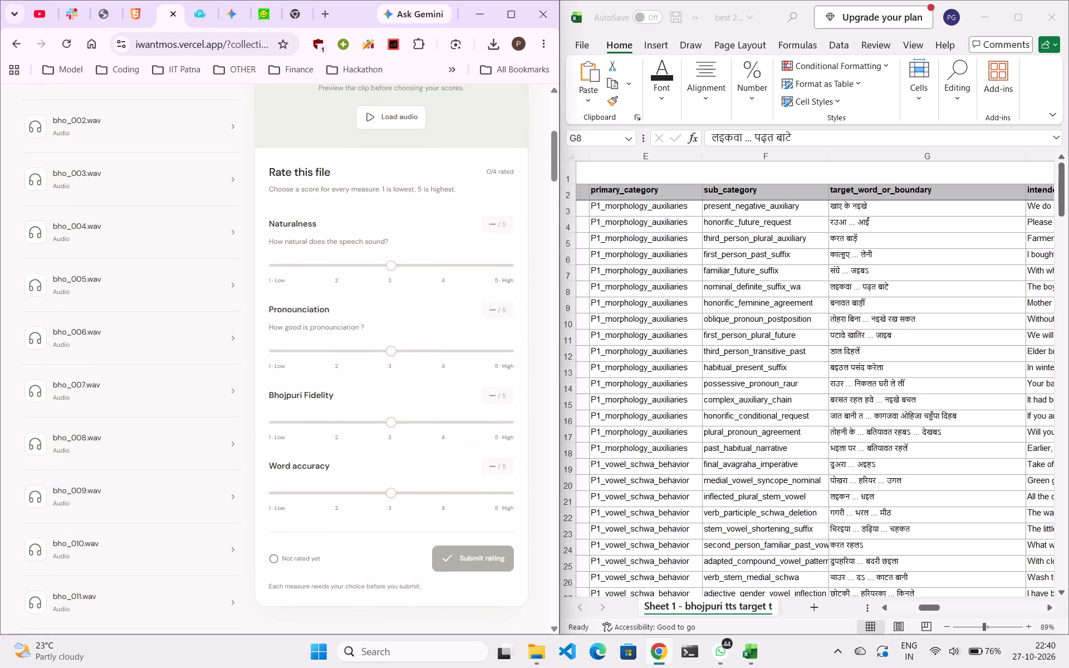
{"action": "left_click", "coordinate": [393, 123]}
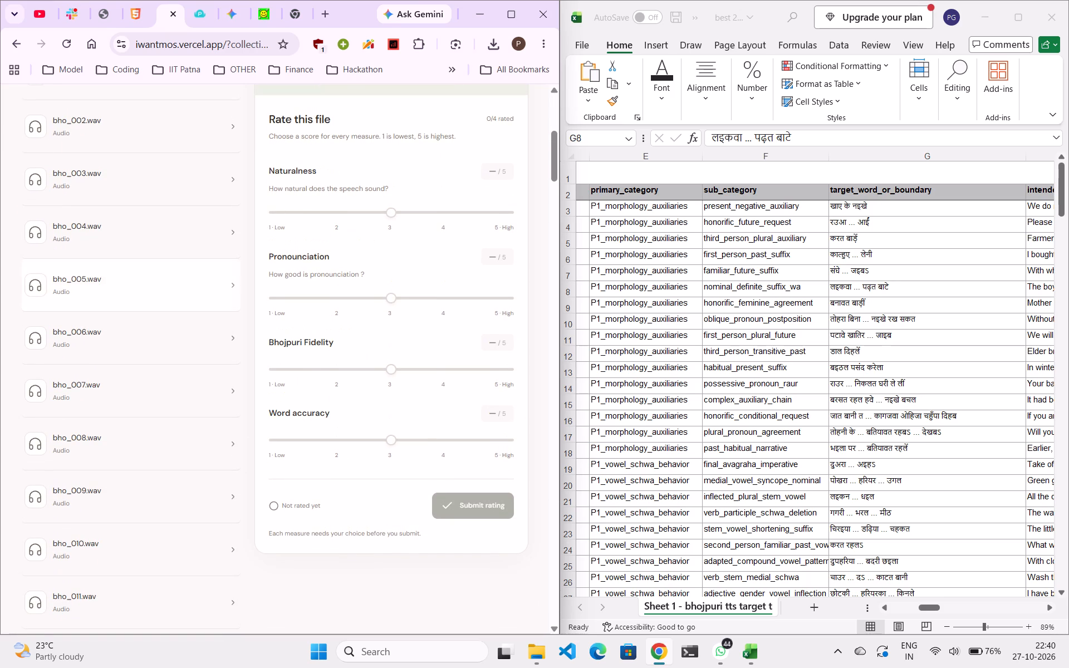
{"action": "scroll", "coordinate": [161, 293], "scroll_direction": "down", "scroll_amount": 3}
{"action": "scroll", "coordinate": [251, 260], "scroll_direction": "up", "scroll_amount": 3}
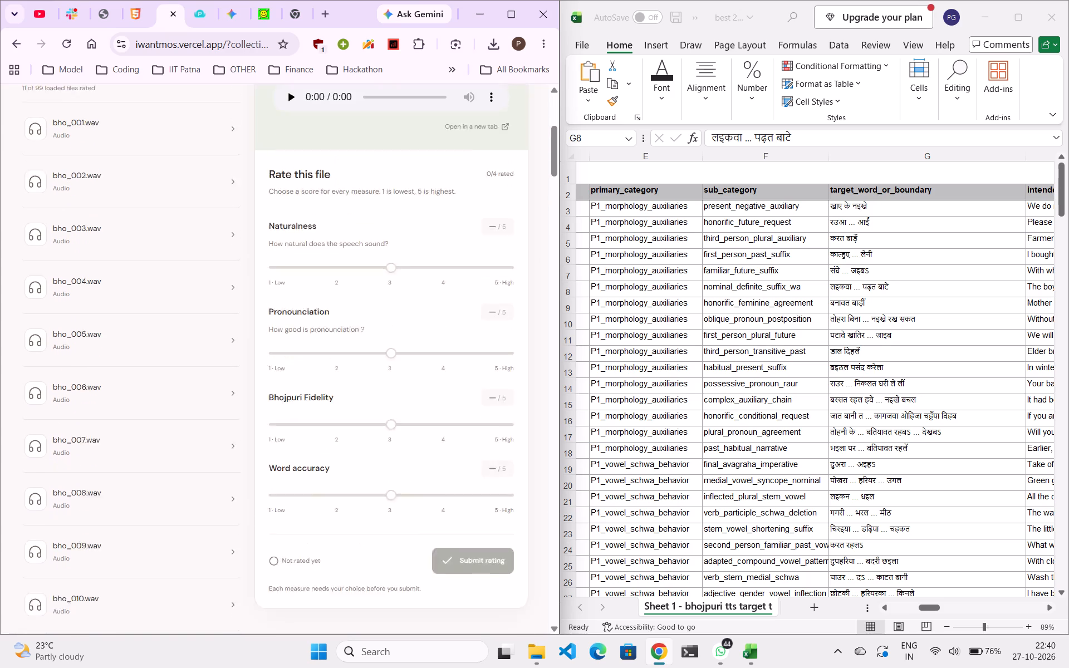
{"action": "left_click", "coordinate": [293, 149]}
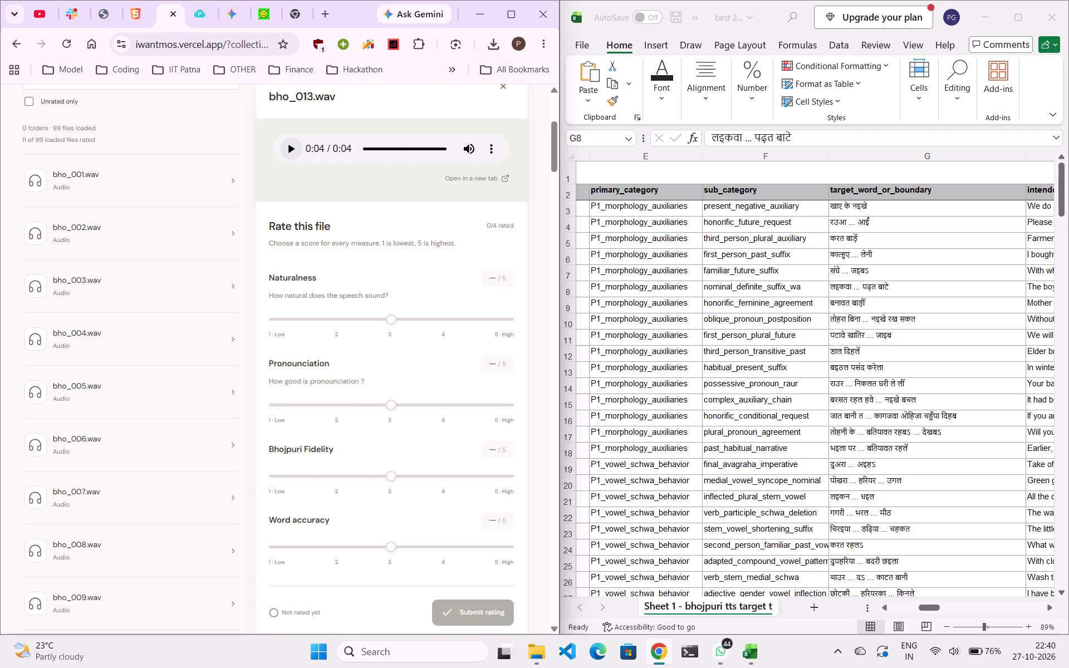
Rate bho_013.wav and submit Naturalness 4, Pronounciation 5, Bhojpuri Fidelity 3, Word accuracy 5.
{"action": "left_click_drag", "start_coordinate": [391, 320], "coordinate": [438, 316]}
{"action": "left_click_drag", "start_coordinate": [389, 404], "coordinate": [416, 403]}
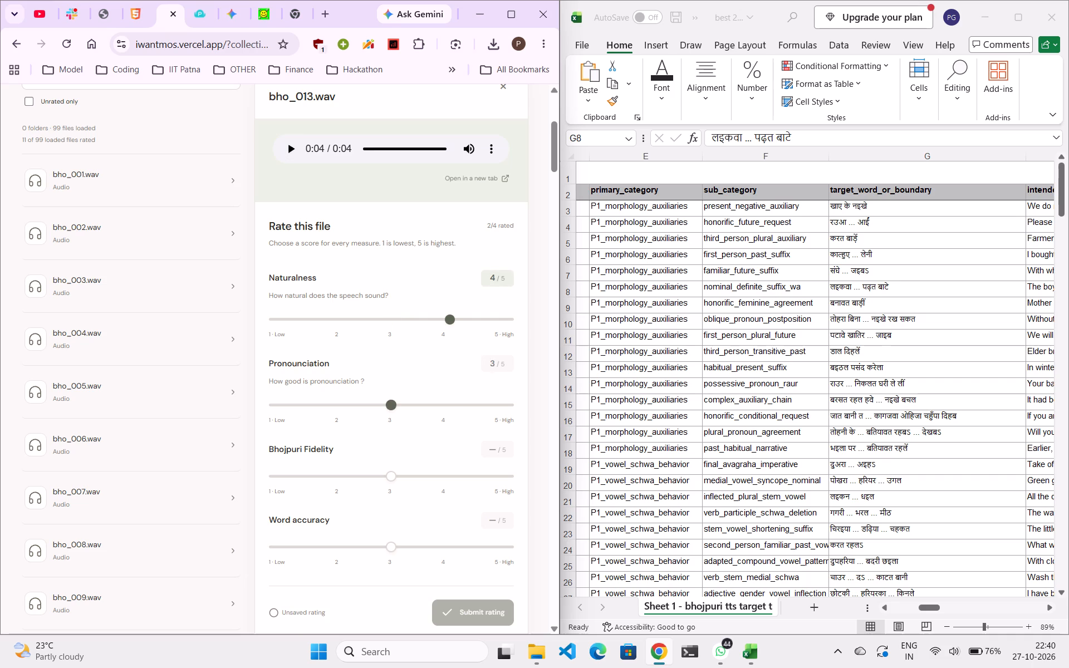
{"action": "left_click_drag", "start_coordinate": [416, 403], "coordinate": [511, 409]}
{"action": "left_click_drag", "start_coordinate": [382, 478], "coordinate": [388, 478]}
{"action": "left_click_drag", "start_coordinate": [393, 551], "coordinate": [497, 549]}
{"action": "left_click", "coordinate": [452, 612]}
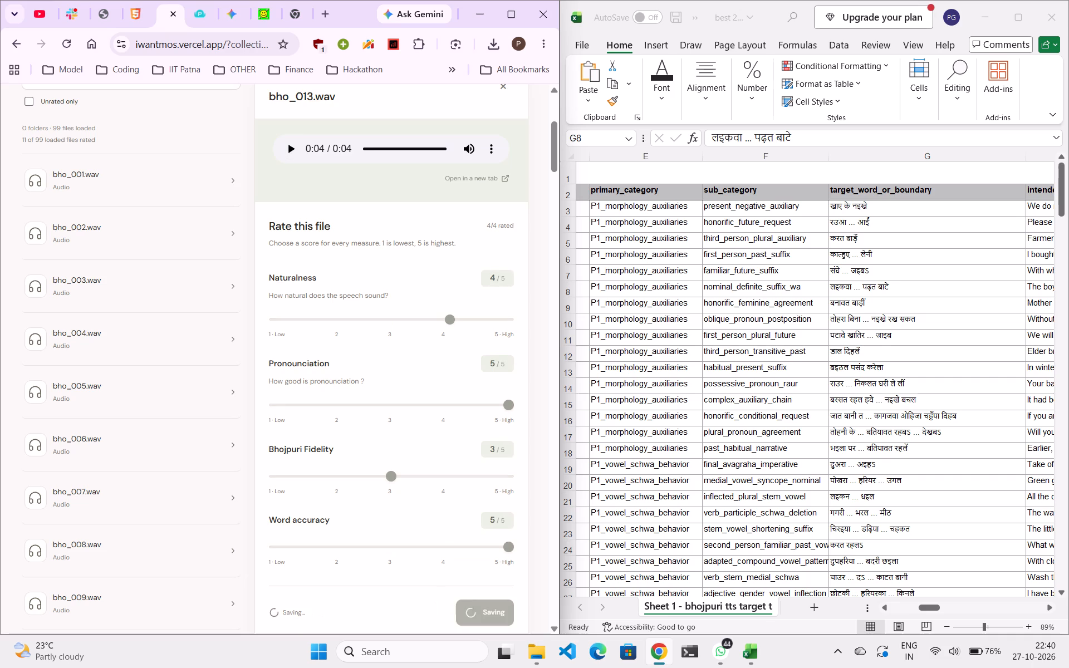
Open bho_014.wav for review, load its audio clip and play it.
{"action": "scroll", "coordinate": [288, 496], "scroll_direction": "down", "scroll_amount": 1}
{"action": "scroll", "coordinate": [136, 508], "scroll_direction": "down", "scroll_amount": 2}
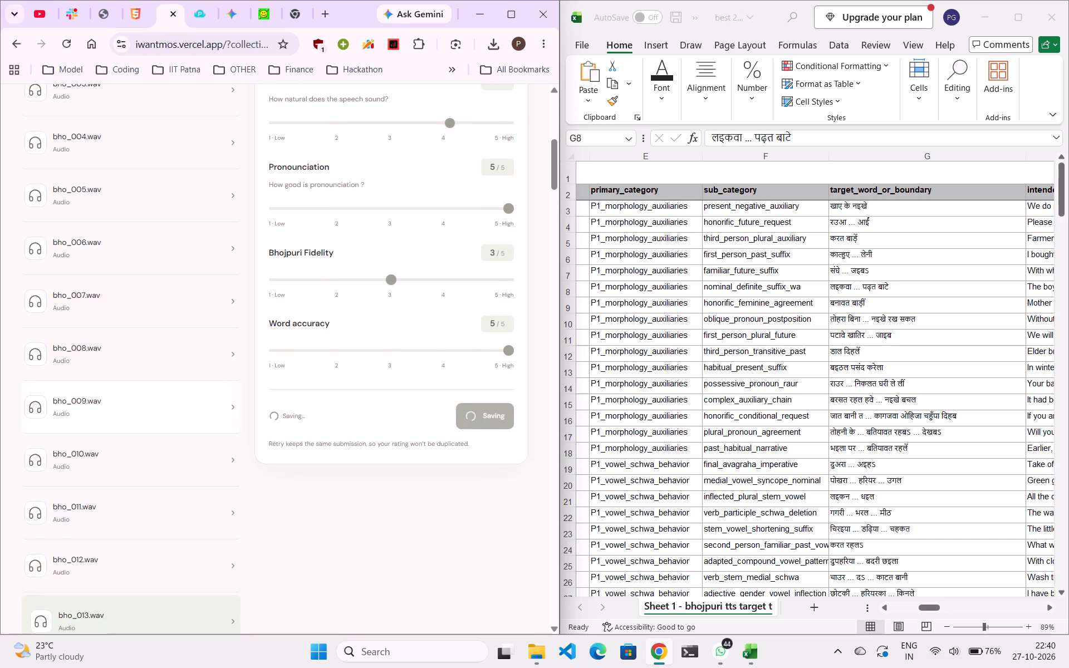
{"action": "scroll", "coordinate": [136, 508], "scroll_direction": "down", "scroll_amount": 1}
{"action": "scroll", "coordinate": [160, 429], "scroll_direction": "up", "scroll_amount": 1}
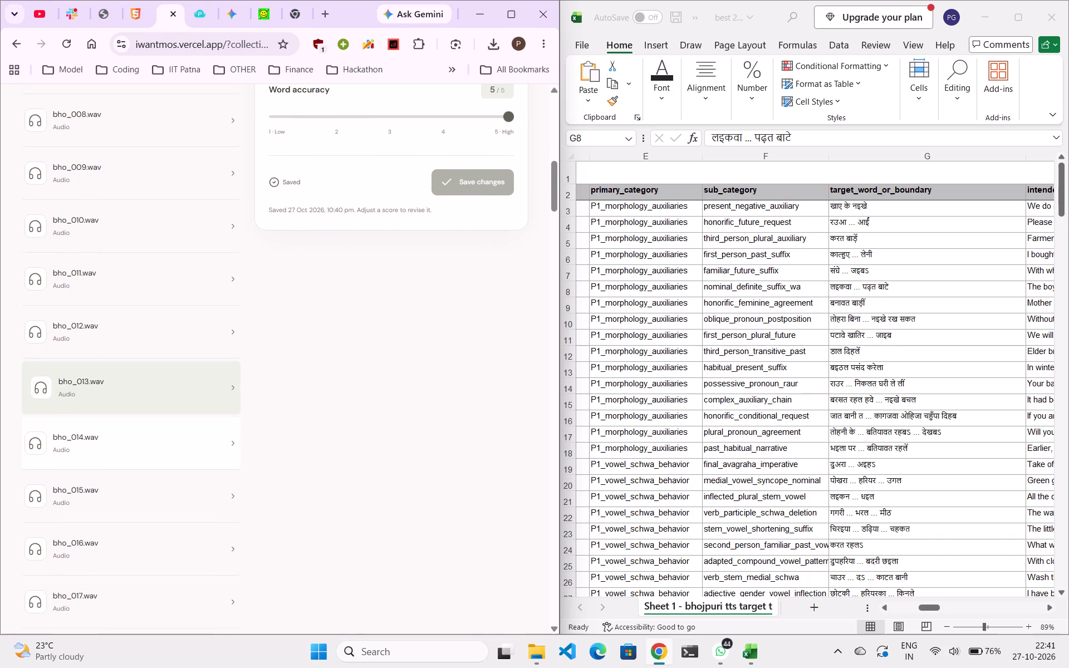
{"action": "left_click", "coordinate": [145, 443]}
{"action": "scroll", "coordinate": [297, 316], "scroll_direction": "up", "scroll_amount": 3}
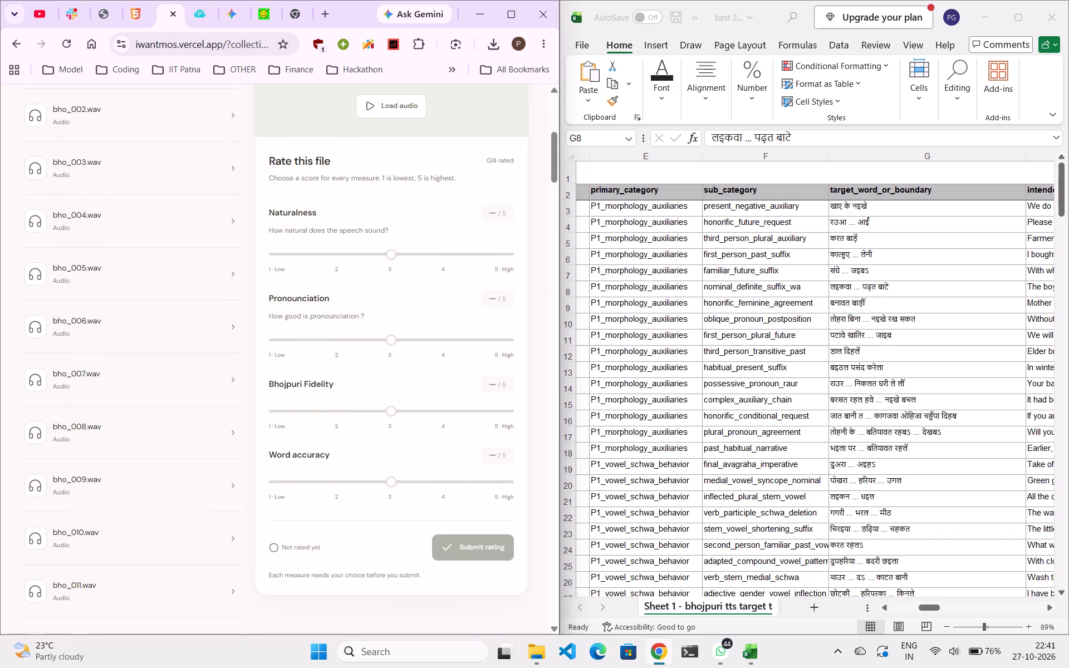
{"action": "left_click", "coordinate": [393, 118]}
{"action": "scroll", "coordinate": [393, 118], "scroll_direction": "up", "scroll_amount": 1}
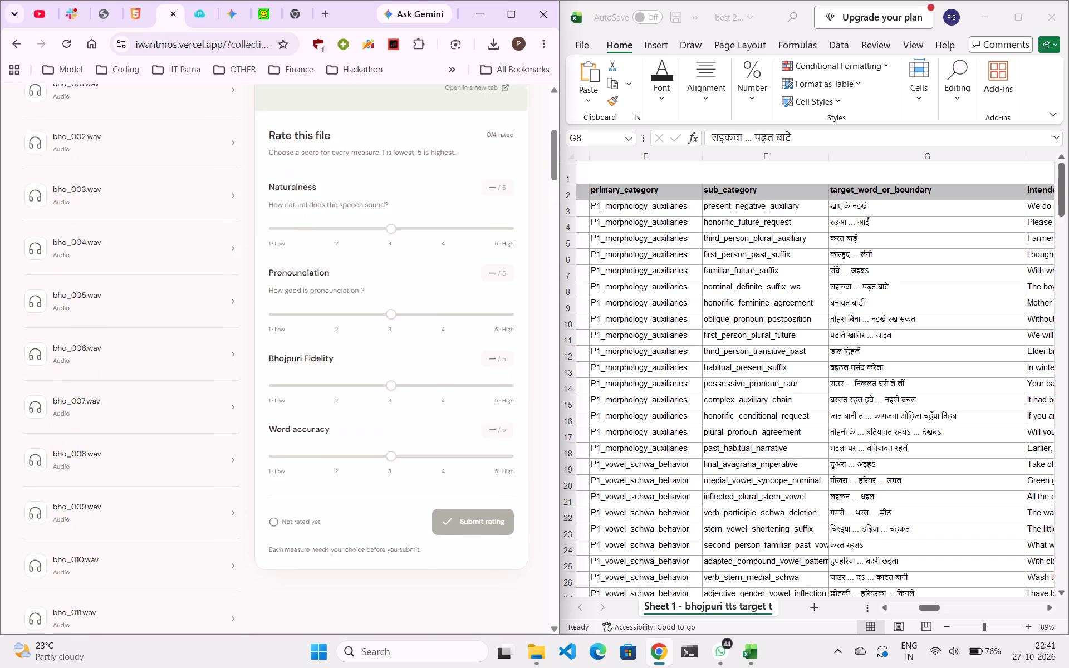
{"action": "scroll", "coordinate": [393, 118], "scroll_direction": "up", "scroll_amount": 1}
{"action": "left_click", "coordinate": [297, 185]}
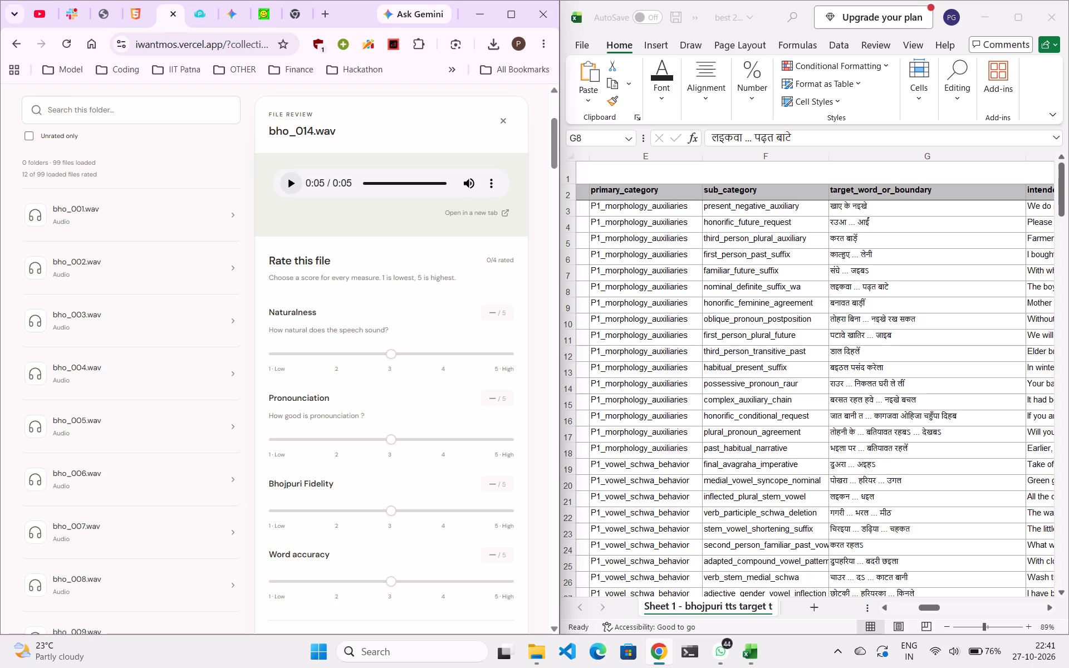
Replay bho_014.wav and submit its rating: Naturalness 4, Pronounciation 5, Bhojpuri Fidelity 3, Word accuracy 5.
{"action": "left_click", "coordinate": [288, 183]}
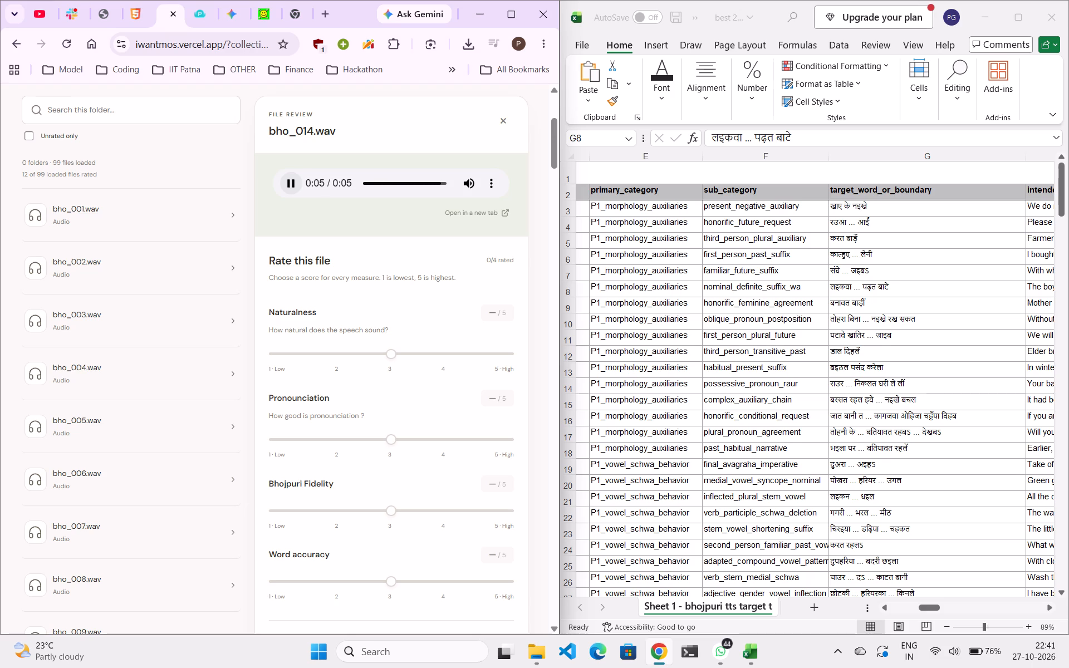
{"action": "left_click_drag", "start_coordinate": [388, 352], "coordinate": [443, 352]}
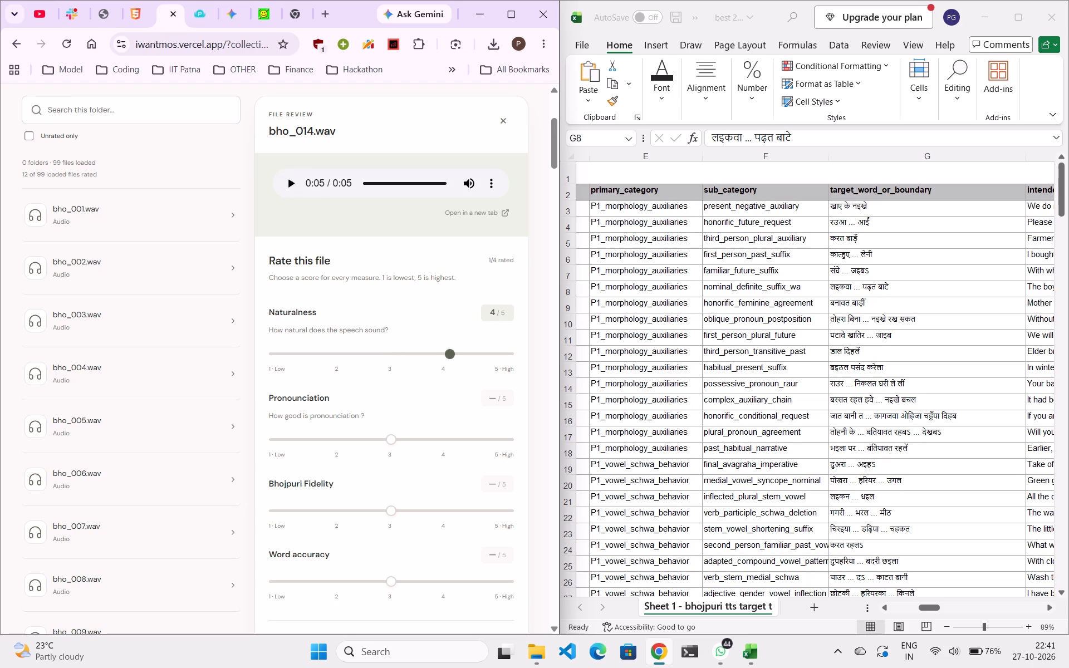
{"action": "left_click_drag", "start_coordinate": [443, 352], "coordinate": [448, 352]}
{"action": "left_click_drag", "start_coordinate": [392, 438], "coordinate": [519, 438]}
{"action": "scroll", "coordinate": [394, 505], "scroll_direction": "down", "scroll_amount": 1}
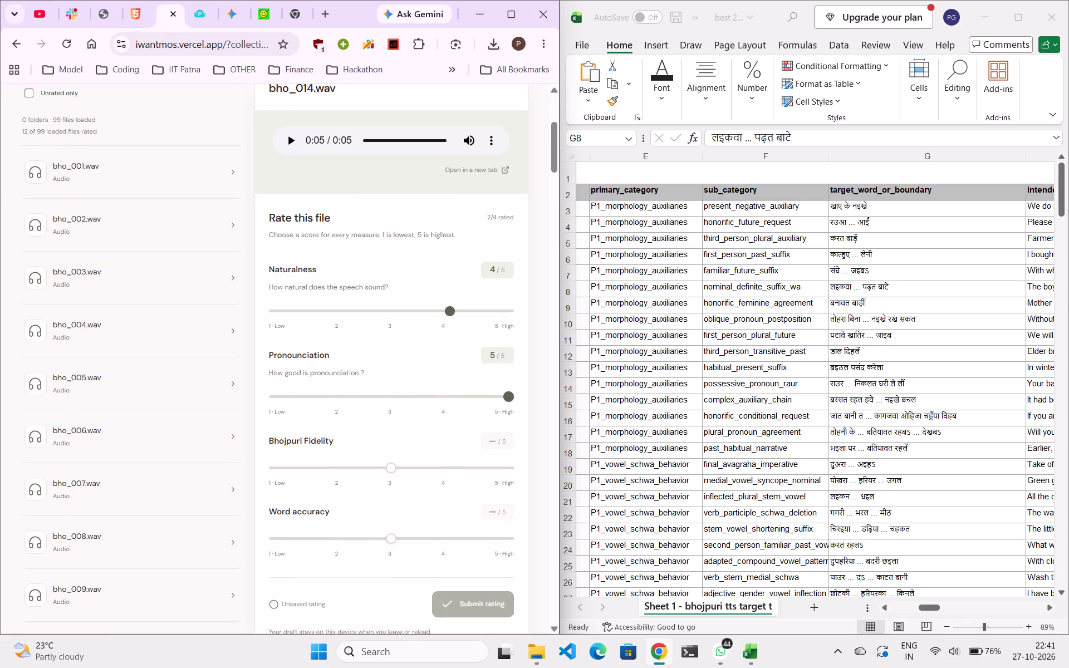
{"action": "scroll", "coordinate": [394, 505], "scroll_direction": "down", "scroll_amount": 1}
{"action": "left_click_drag", "start_coordinate": [389, 535], "coordinate": [442, 534]}
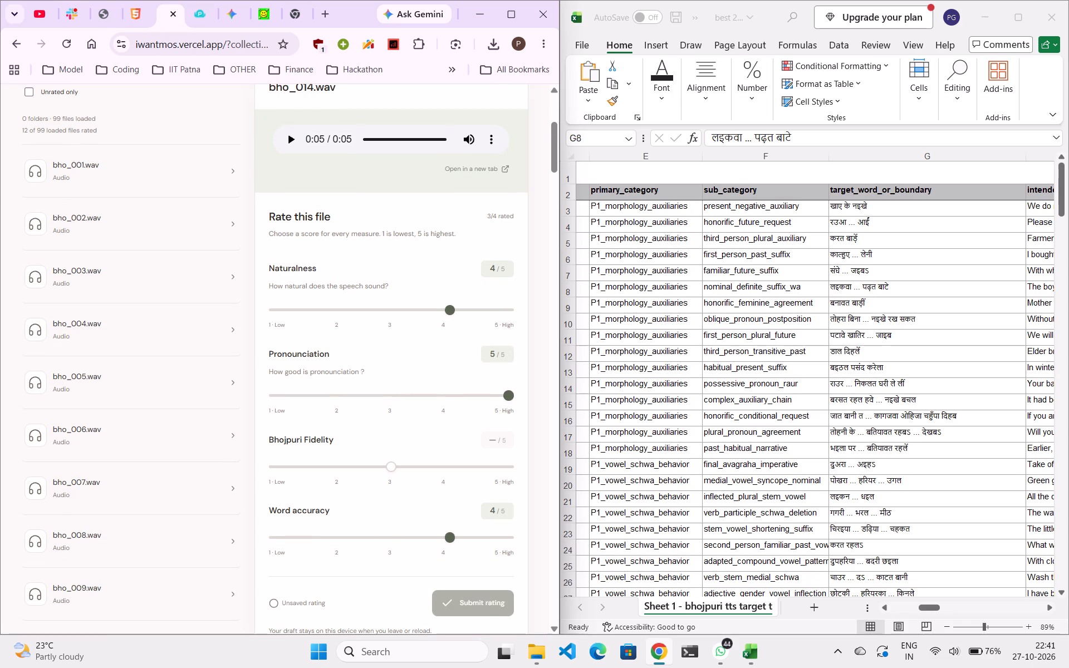
{"action": "left_click_drag", "start_coordinate": [442, 534], "coordinate": [492, 536]}
{"action": "left_click", "coordinate": [391, 465]}
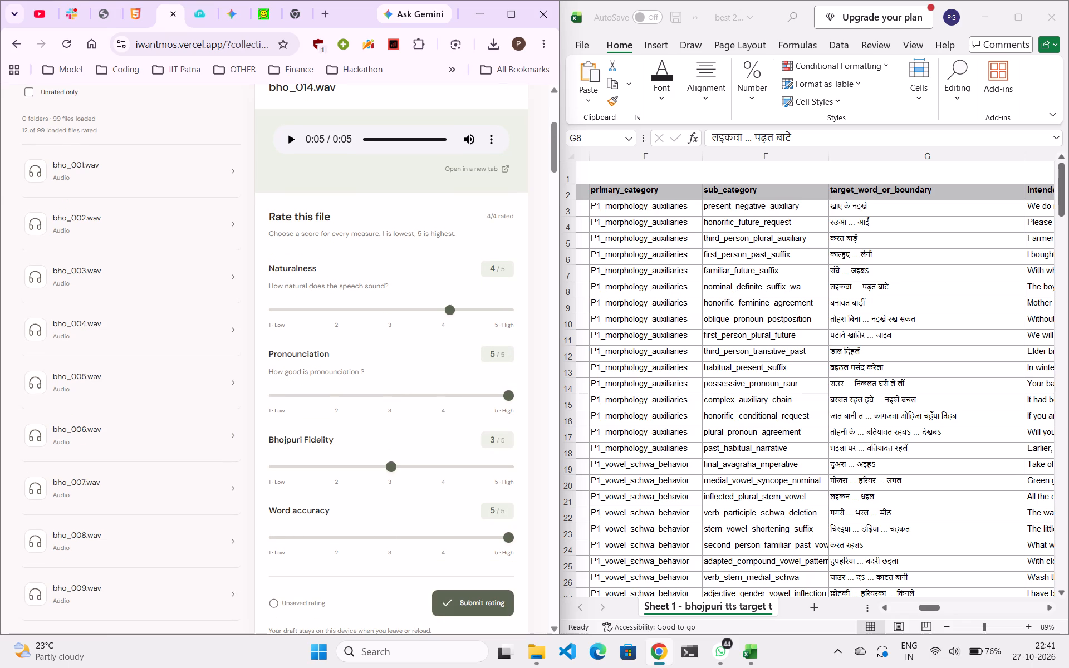
{"action": "left_click", "coordinate": [469, 611]}
Open bho_015.wav for review, load its audio clip and play it.
{"action": "scroll", "coordinate": [111, 504], "scroll_direction": "down", "scroll_amount": 3}
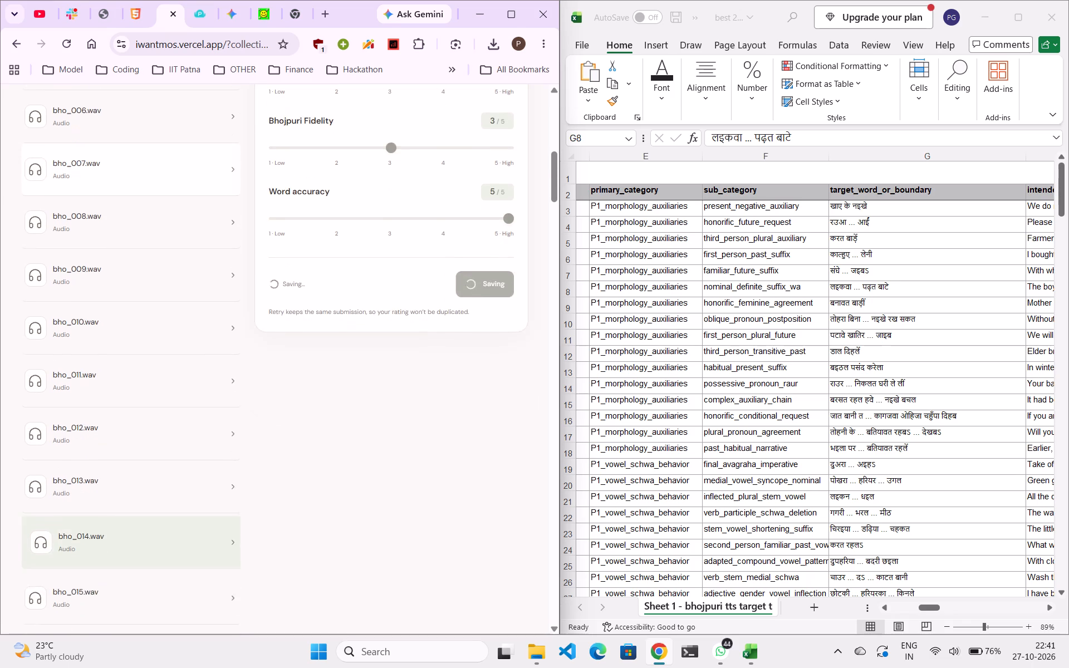
{"action": "scroll", "coordinate": [111, 504], "scroll_direction": "down", "scroll_amount": 1}
{"action": "left_click", "coordinate": [100, 500]}
{"action": "scroll", "coordinate": [229, 412], "scroll_direction": "up", "scroll_amount": 1}
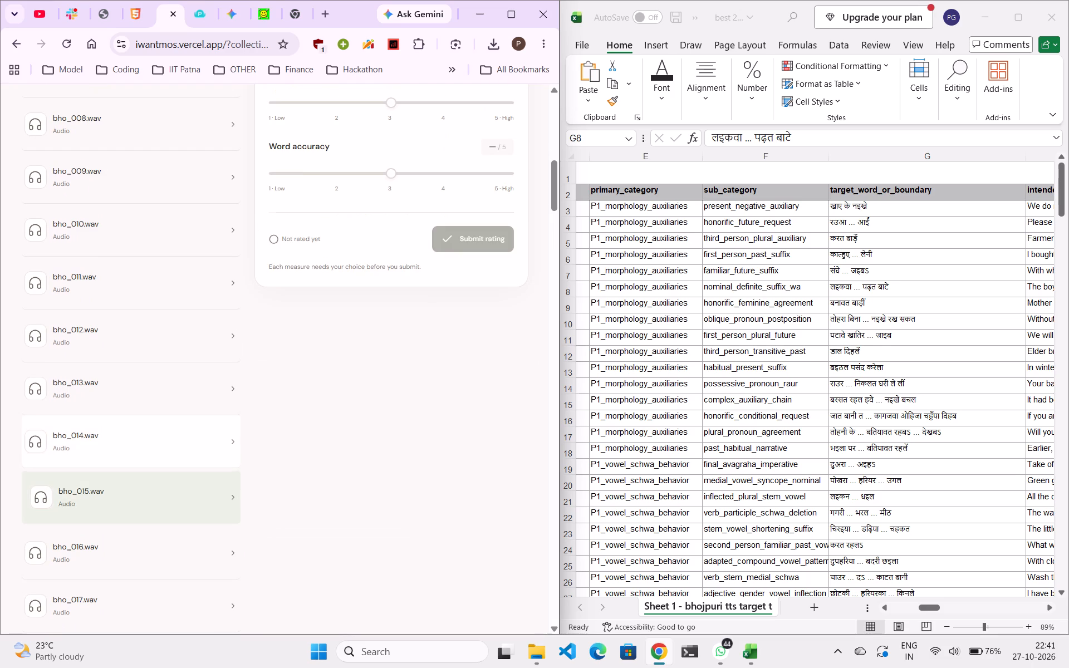
{"action": "scroll", "coordinate": [229, 412], "scroll_direction": "up", "scroll_amount": 2}
{"action": "left_click", "coordinate": [383, 226]}
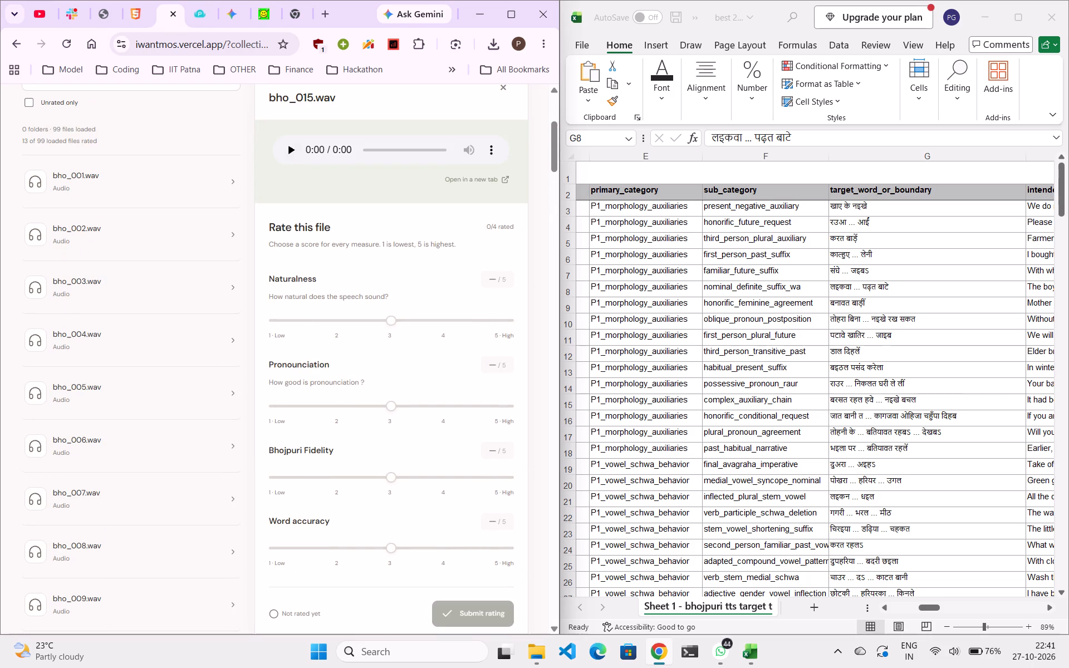
{"action": "left_click", "coordinate": [293, 146]}
Replay bho_015.wav and start its rating with Naturalness 4.
{"action": "scroll", "coordinate": [293, 146], "scroll_direction": "up", "scroll_amount": 1}
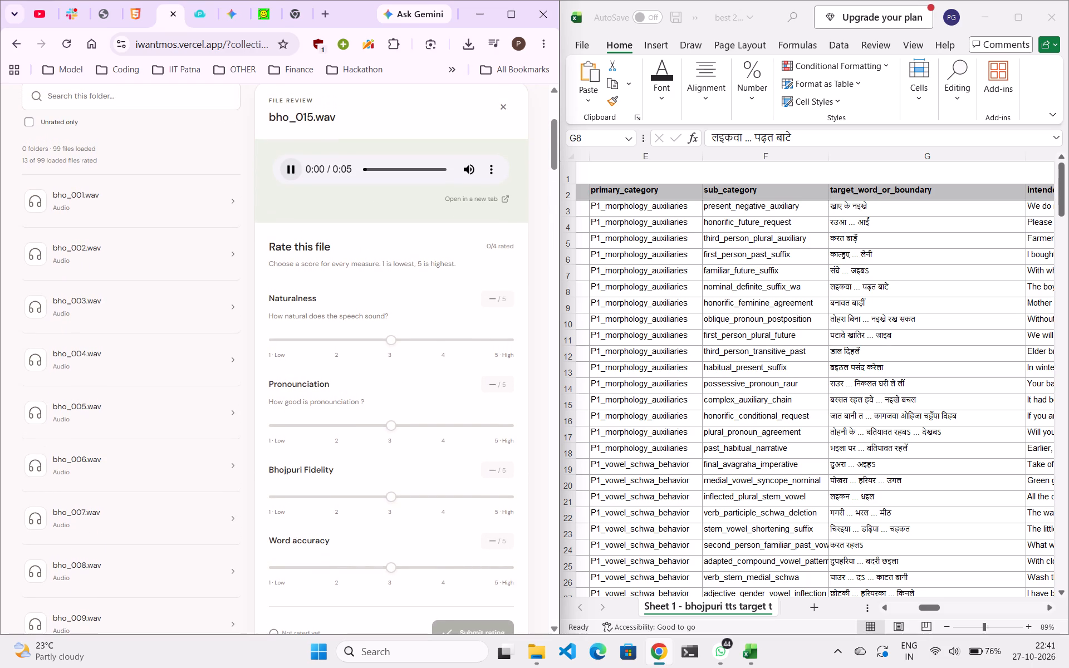
{"action": "scroll", "coordinate": [291, 169], "scroll_direction": "up", "scroll_amount": 1}
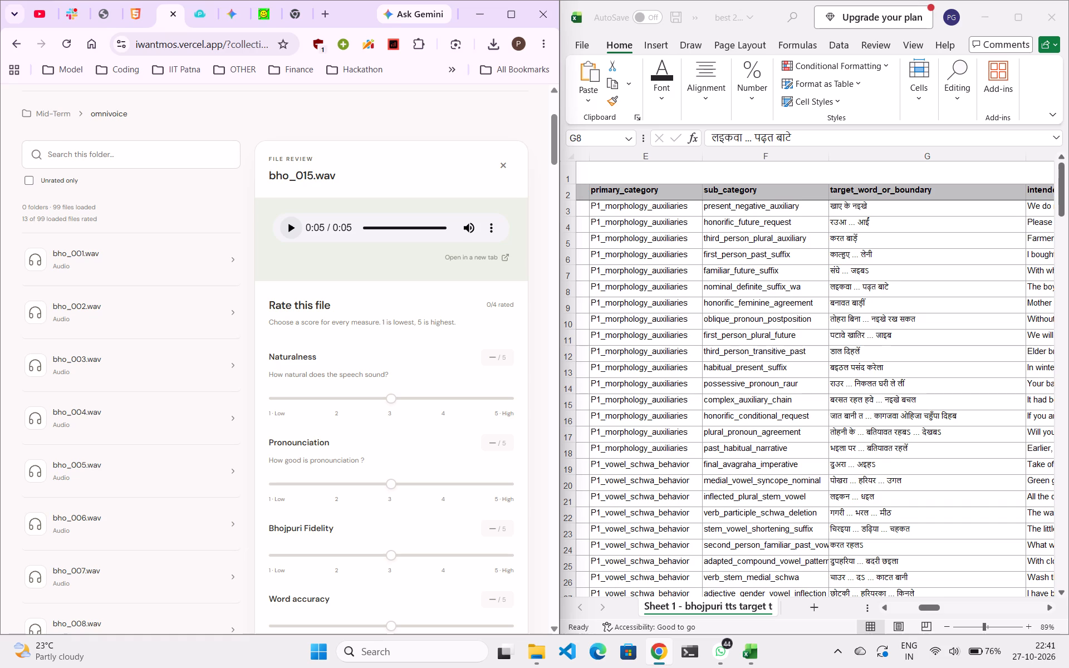
{"action": "scroll", "coordinate": [447, 414], "scroll_direction": "down", "scroll_amount": 1}
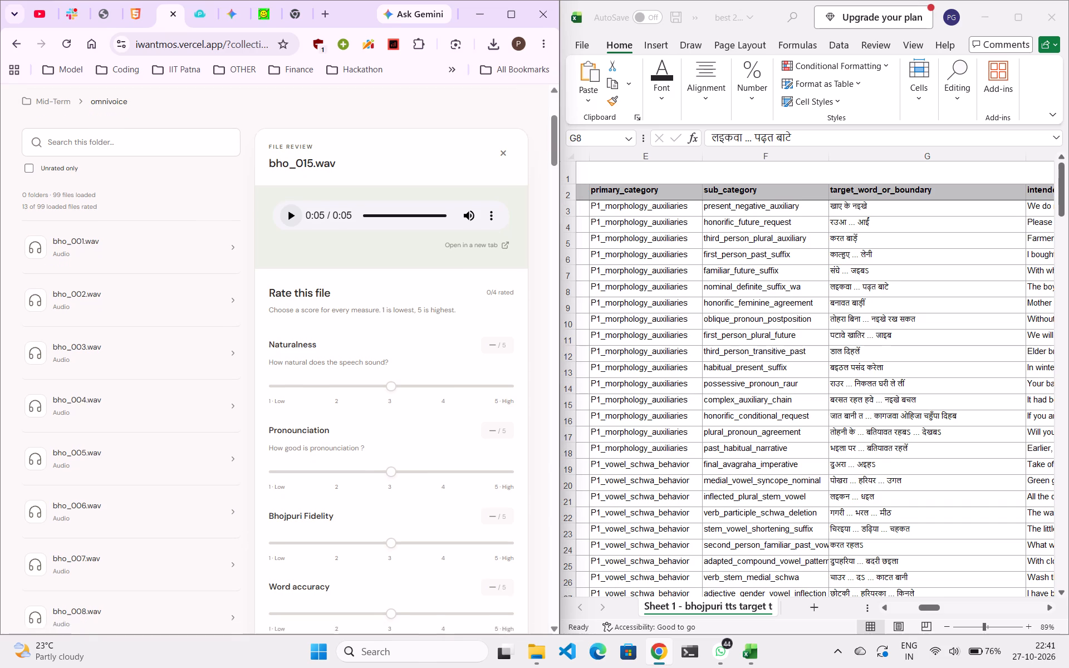
{"action": "scroll", "coordinate": [447, 414], "scroll_direction": "down", "scroll_amount": 1}
{"action": "scroll", "coordinate": [447, 414], "scroll_direction": "up", "scroll_amount": 1}
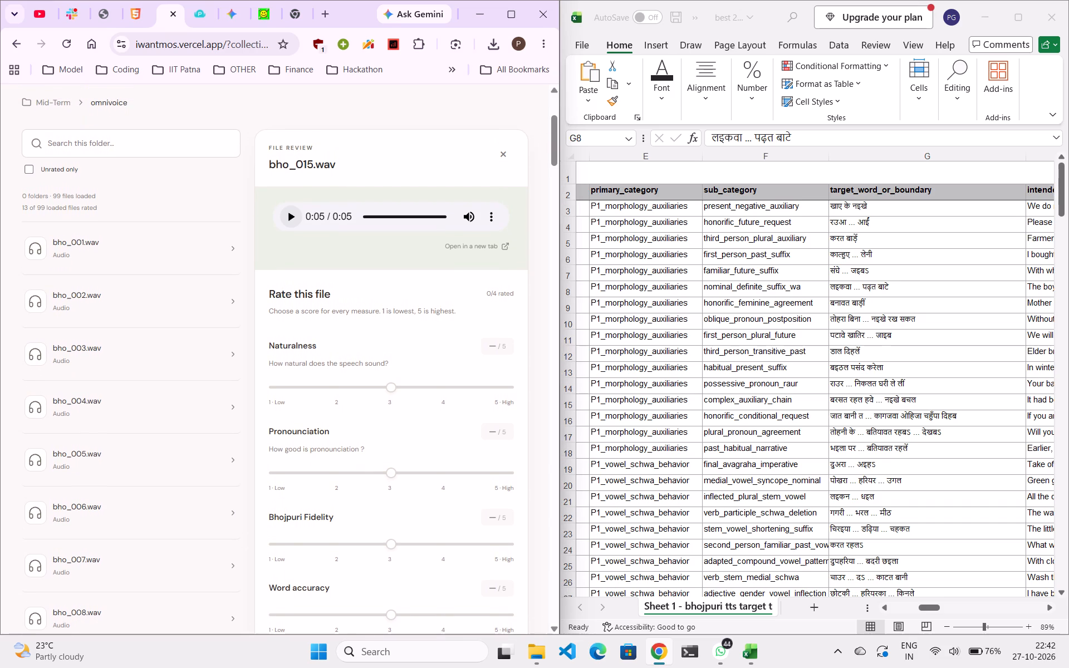
{"action": "left_click", "coordinate": [288, 219]}
{"action": "left_click", "coordinate": [449, 391]}
{"action": "scroll", "coordinate": [449, 391], "scroll_direction": "down", "scroll_amount": 1}
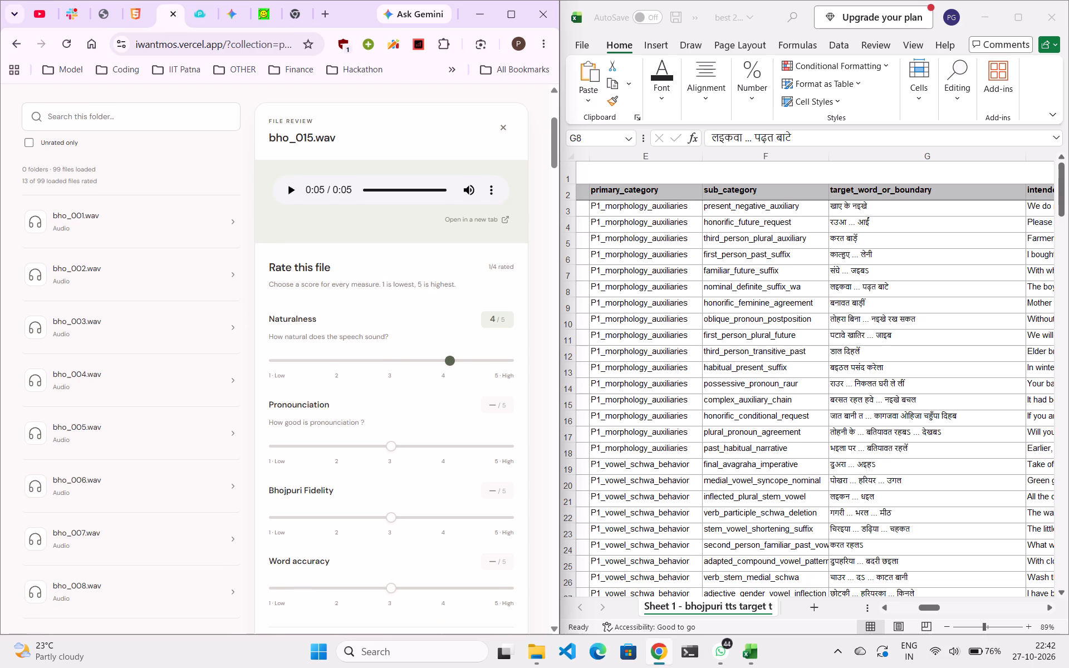
Complete and submit the bho_015.wav rating: Naturalness 5, Pronounciation 5, Bhojpuri Fidelity 4, Word accuracy 5.
{"action": "left_click", "coordinate": [509, 448]}
{"action": "left_click", "coordinate": [404, 519]}
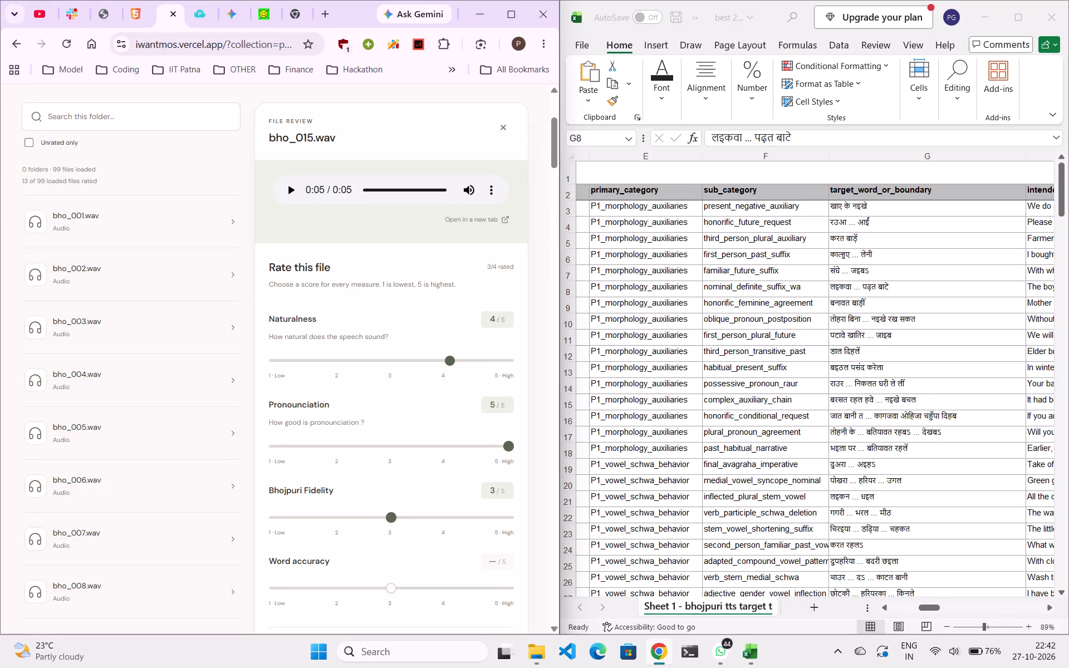
{"action": "scroll", "coordinate": [404, 519], "scroll_direction": "down", "scroll_amount": 1}
{"action": "left_click", "coordinate": [442, 466]}
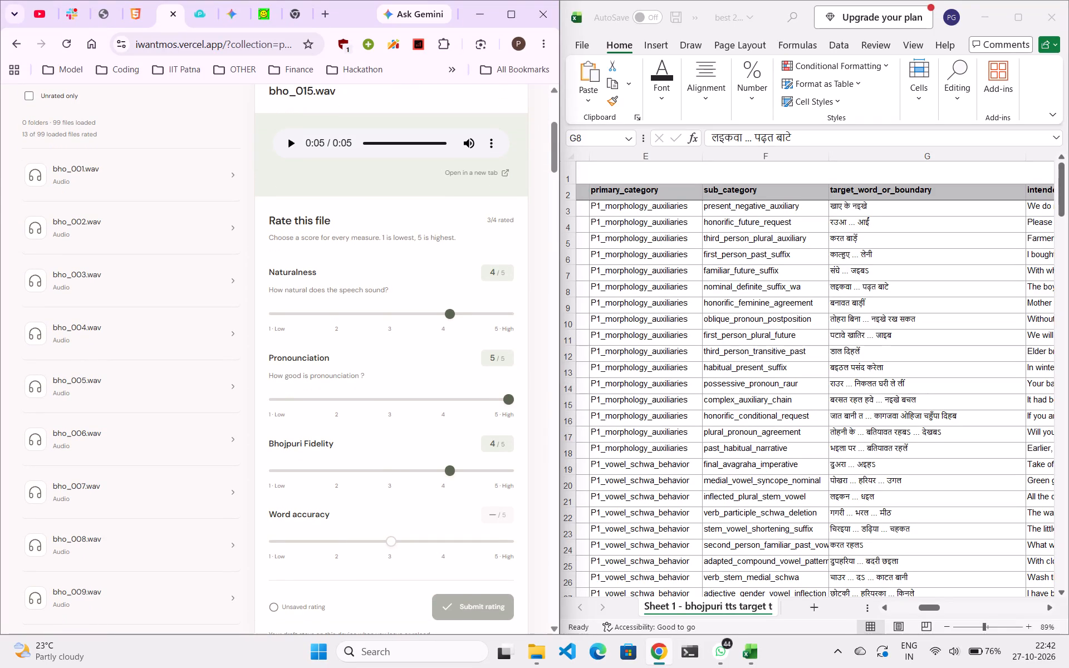
{"action": "left_click", "coordinate": [509, 542]}
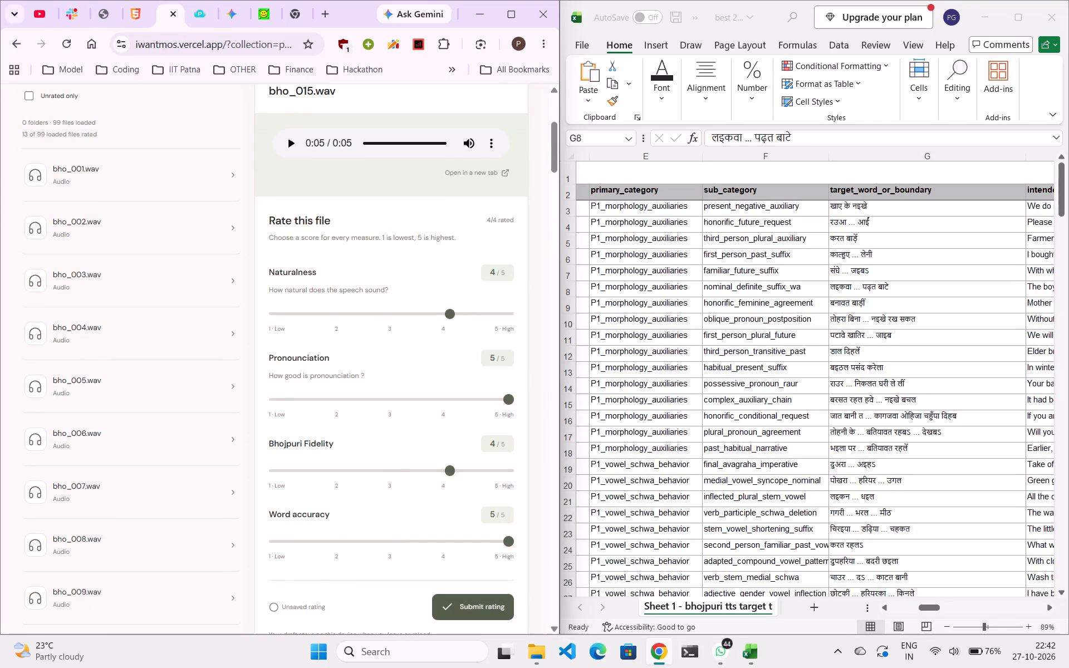
{"action": "left_click", "coordinate": [514, 308]}
{"action": "left_click", "coordinate": [511, 313]}
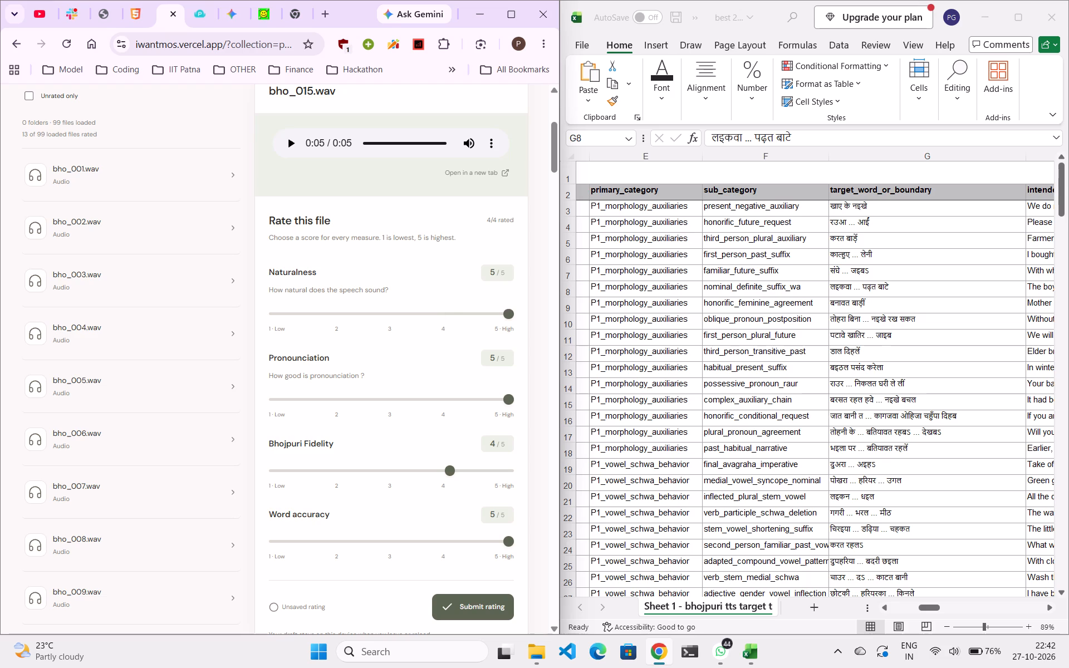
{"action": "left_click", "coordinate": [462, 597]}
Open bho_016.wav for review and load its audio clip.
{"action": "scroll", "coordinate": [138, 541], "scroll_direction": "down", "scroll_amount": 3}
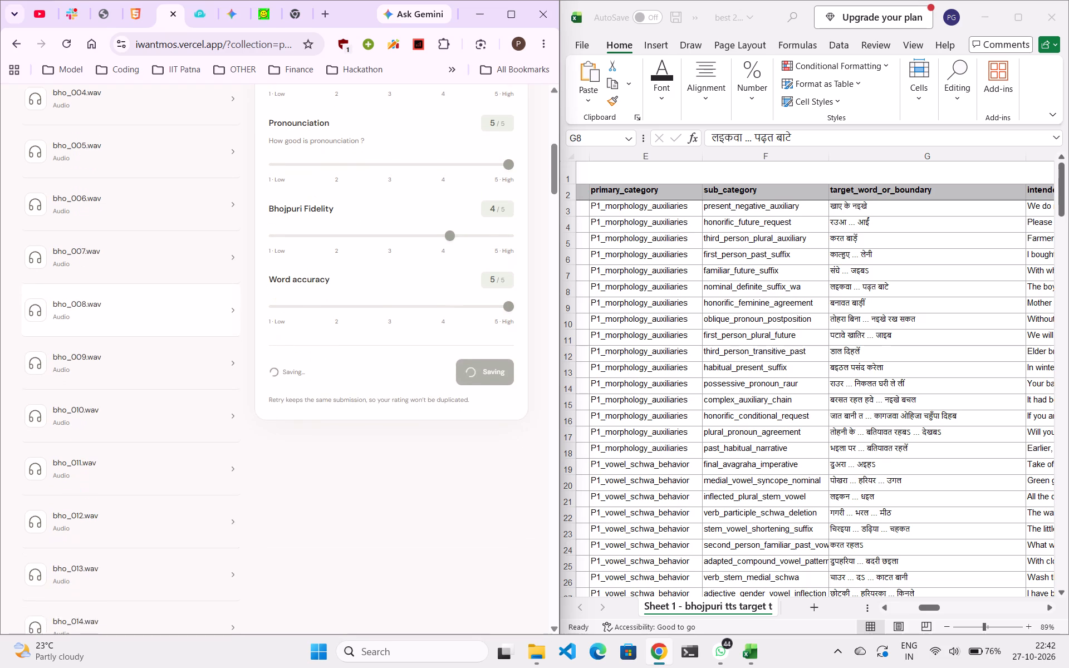
{"action": "scroll", "coordinate": [138, 541], "scroll_direction": "down", "scroll_amount": 1}
{"action": "scroll", "coordinate": [143, 459], "scroll_direction": "down", "scroll_amount": 2}
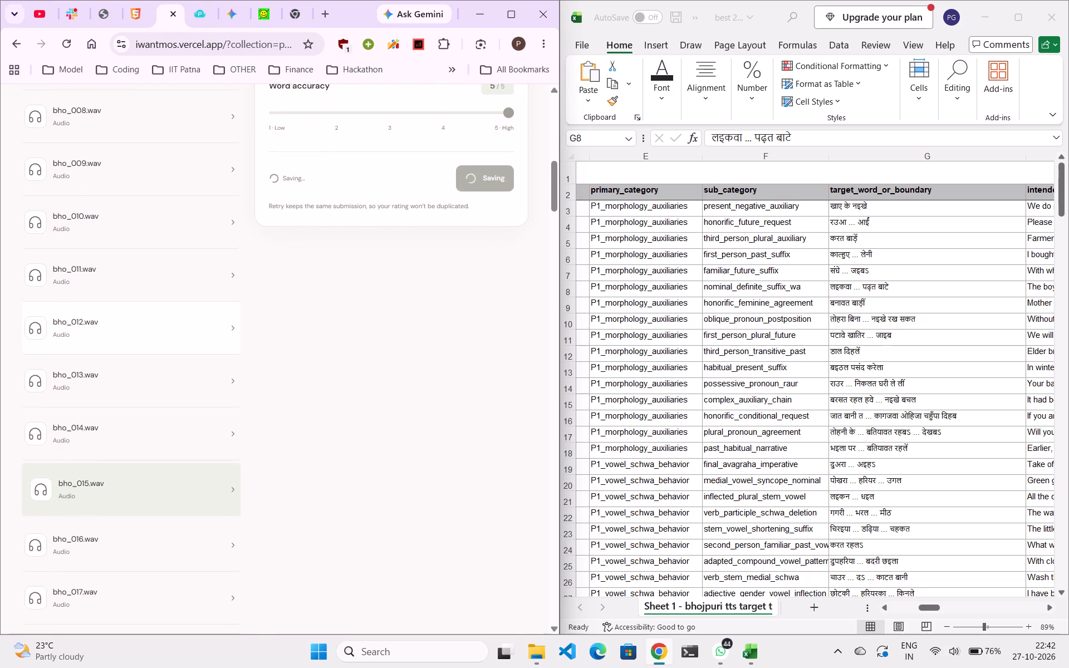
{"action": "left_click", "coordinate": [149, 534]}
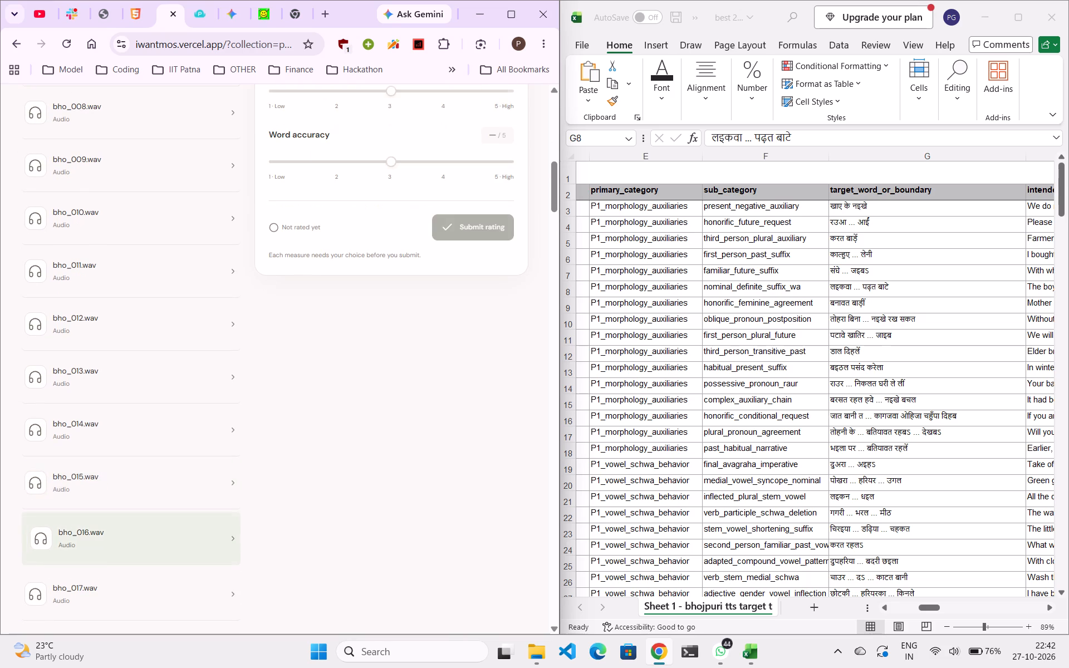
{"action": "scroll", "coordinate": [301, 396], "scroll_direction": "up", "scroll_amount": 5}
{"action": "left_click", "coordinate": [385, 498]}
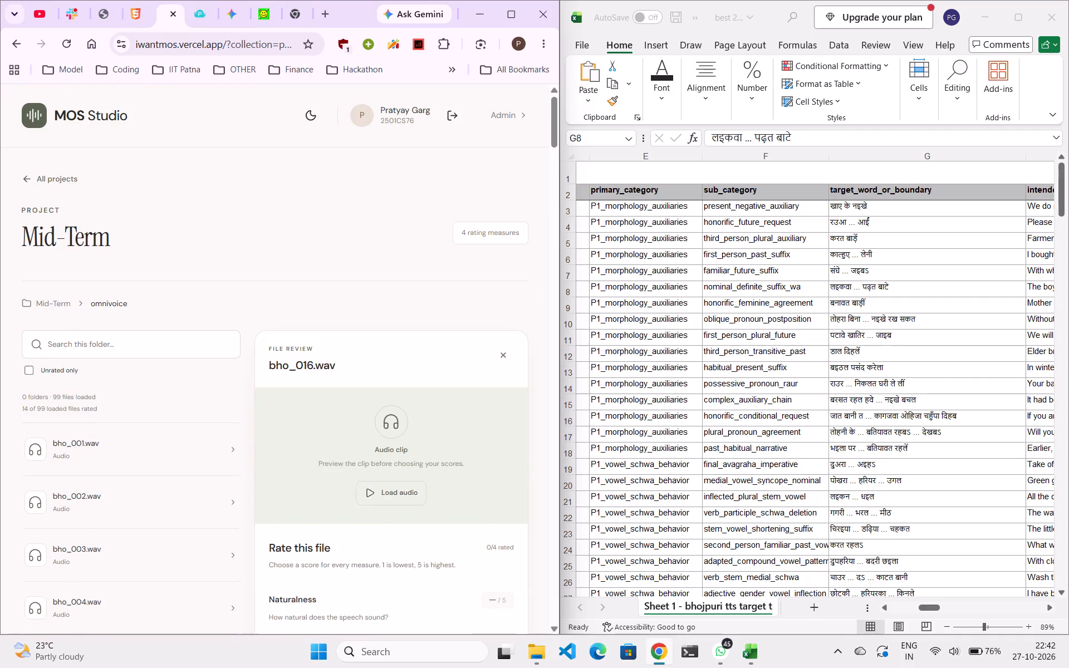
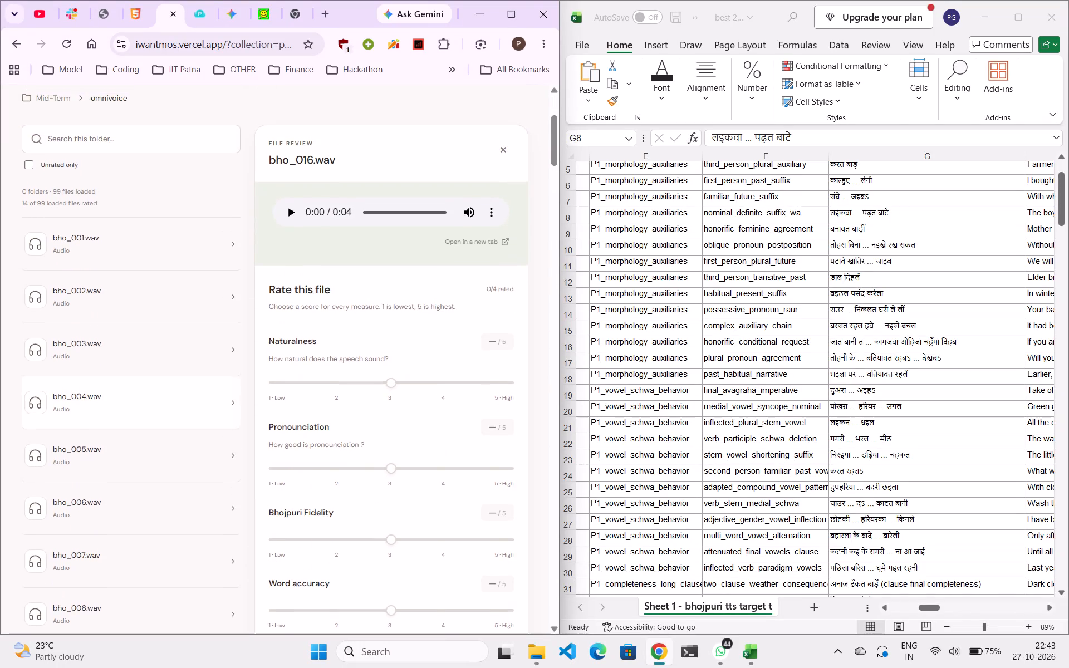
Play the bho_016.wav audio clip through to listen to it before rating.
{"action": "scroll", "coordinate": [239, 378], "scroll_direction": "down", "scroll_amount": 5}
{"action": "scroll", "coordinate": [239, 378], "scroll_direction": "up", "scroll_amount": 4}
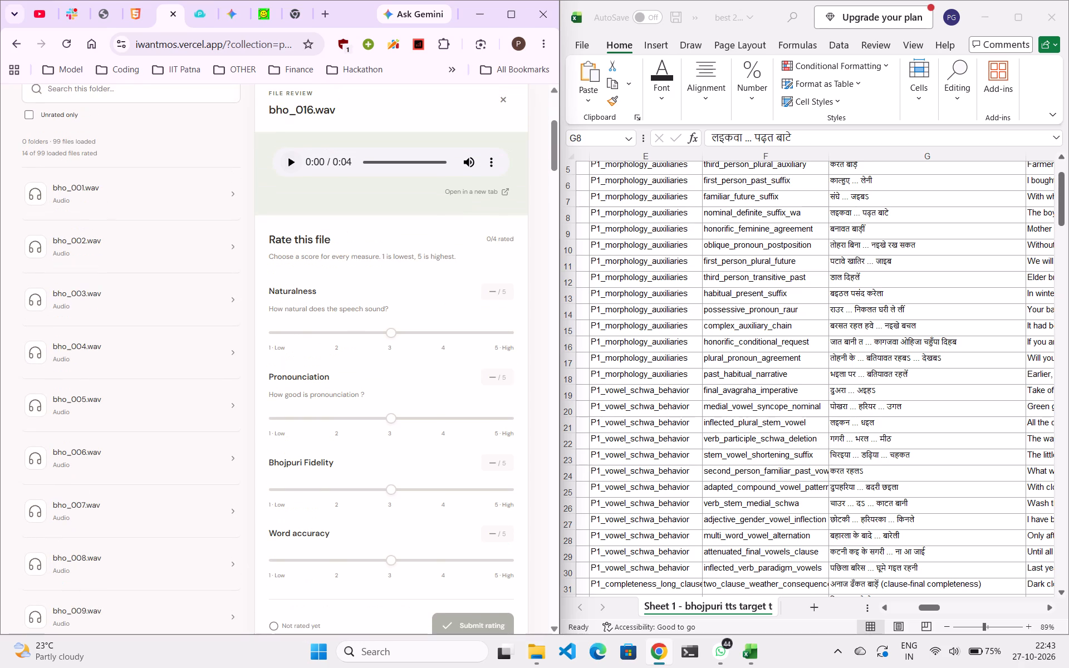
{"action": "left_click", "coordinate": [290, 160]}
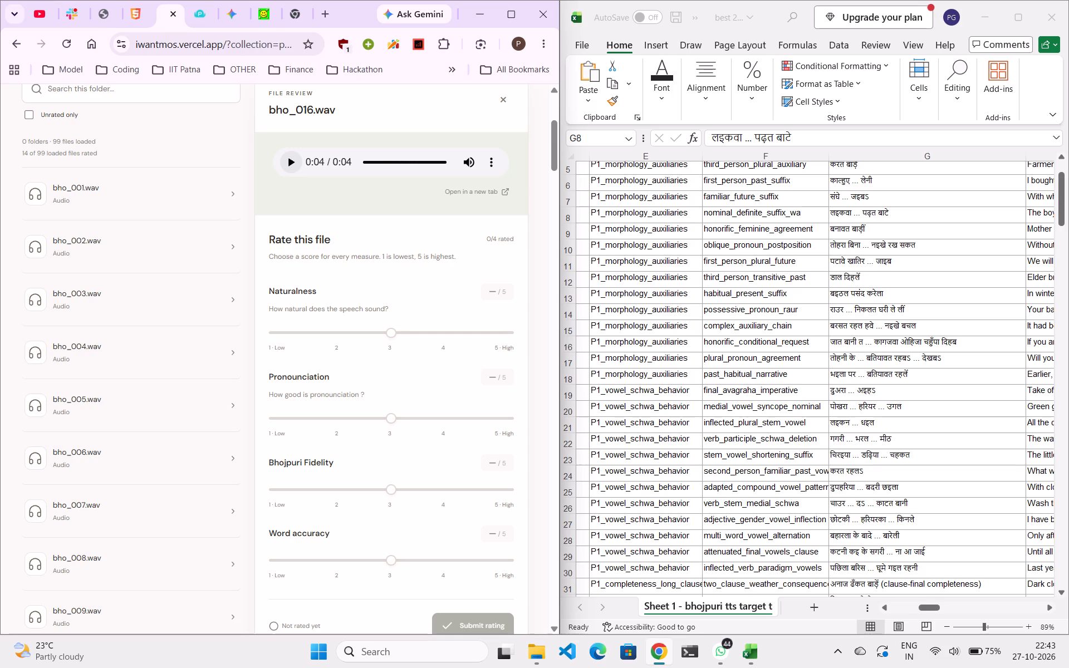
Replay bho_016.wav and submit its rating: Naturalness 3, Pronounciation 5, Bhojpuri Fidelity 3, Word accuracy 5.
{"action": "scroll", "coordinate": [734, 348], "scroll_direction": "left", "scroll_amount": 1}
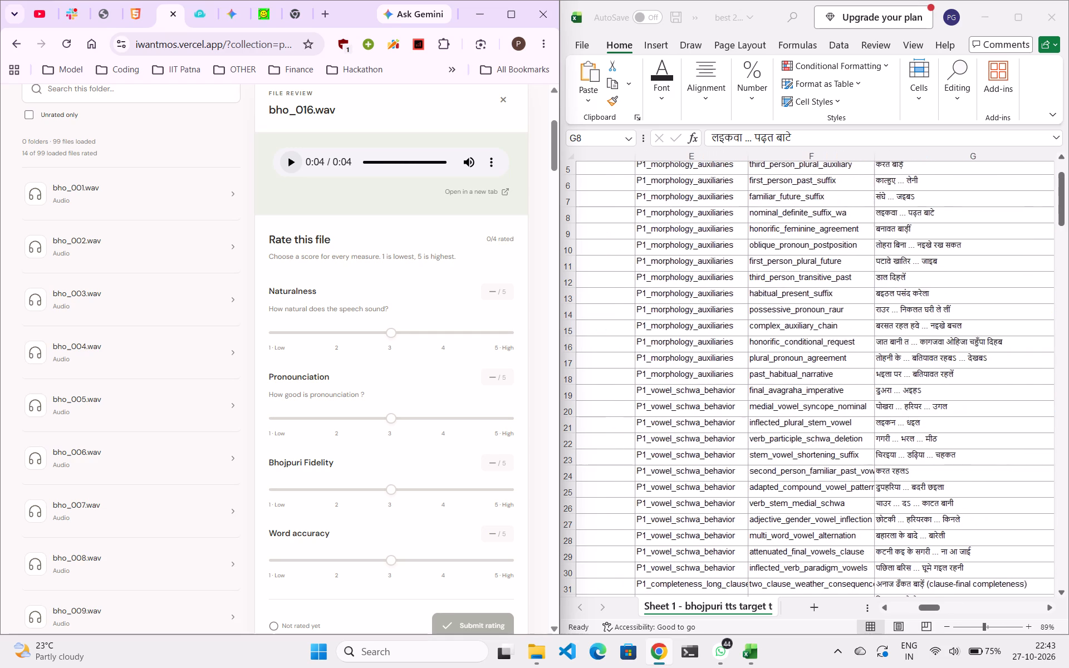
{"action": "scroll", "coordinate": [734, 348], "scroll_direction": "left", "scroll_amount": 1}
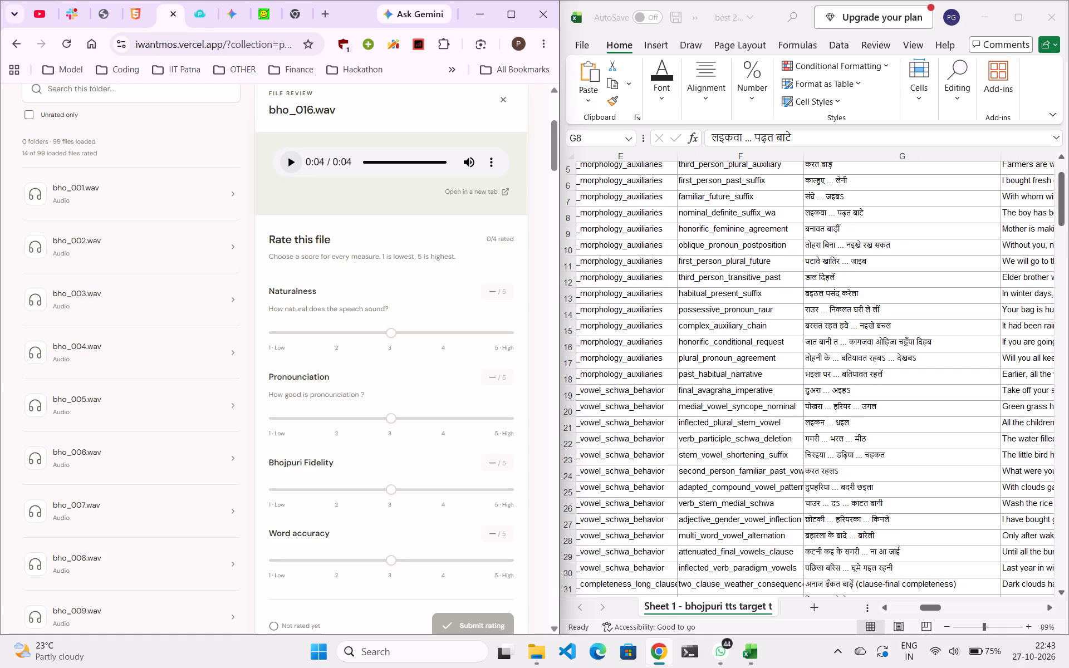
{"action": "left_click", "coordinate": [285, 160]}
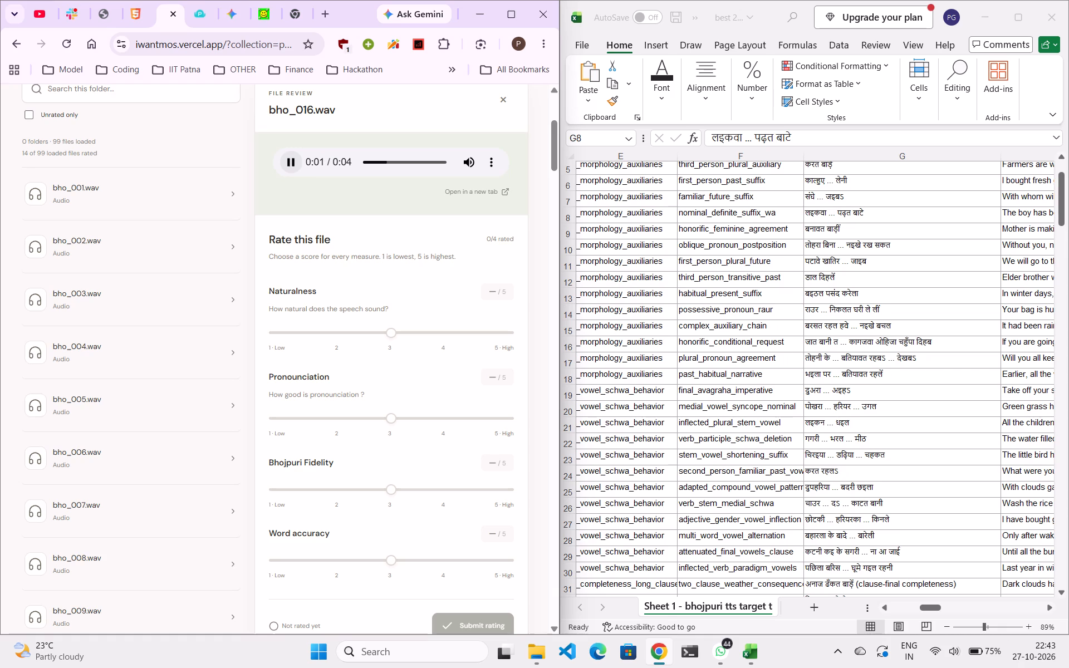
{"action": "scroll", "coordinate": [837, 331], "scroll_direction": "up", "scroll_amount": 1}
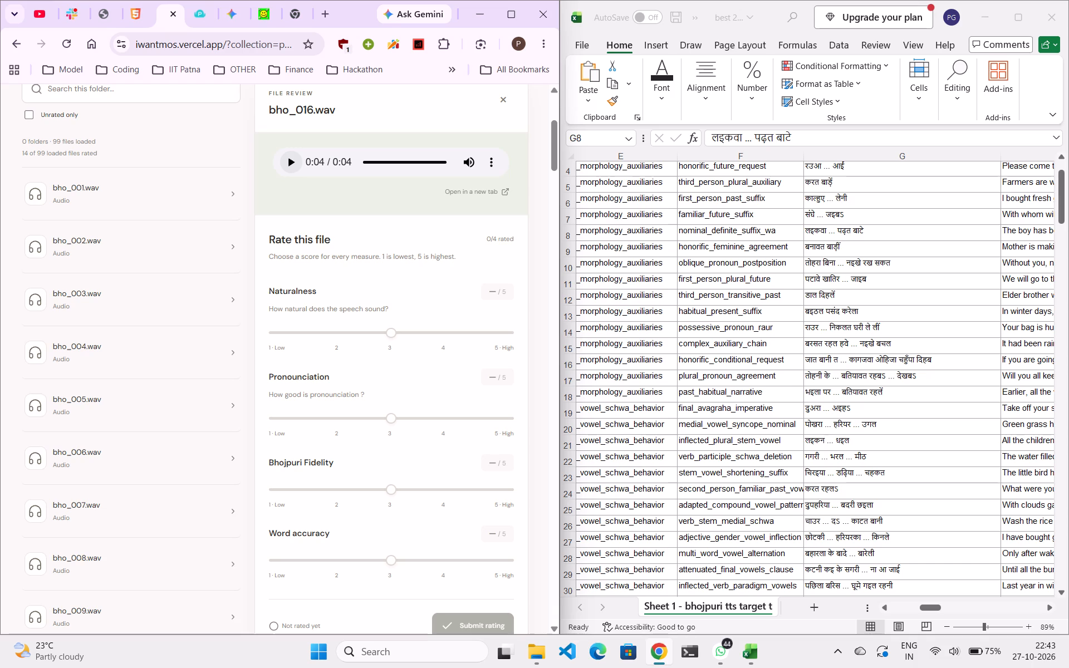
{"action": "left_click", "coordinate": [397, 331]}
{"action": "left_click_drag", "start_coordinate": [396, 420], "coordinate": [483, 422]}
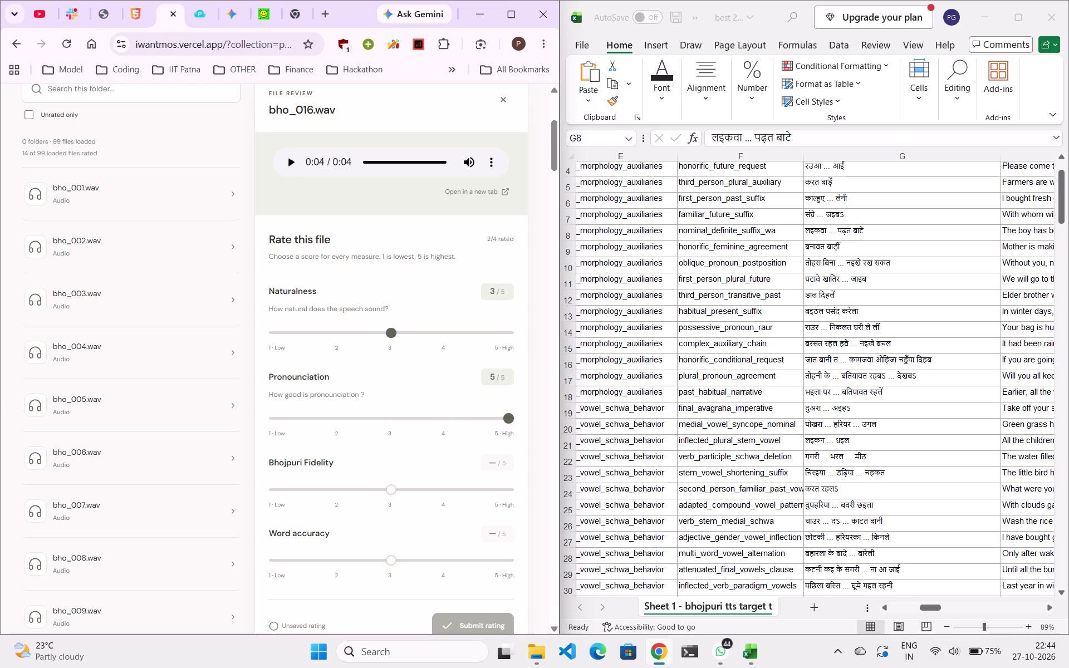
{"action": "left_click_drag", "start_coordinate": [483, 422], "coordinate": [530, 416]}
{"action": "left_click_drag", "start_coordinate": [395, 563], "coordinate": [503, 566]}
{"action": "left_click_drag", "start_coordinate": [503, 566], "coordinate": [506, 566]}
{"action": "left_click", "coordinate": [389, 489]}
{"action": "scroll", "coordinate": [425, 537], "scroll_direction": "down", "scroll_amount": 1}
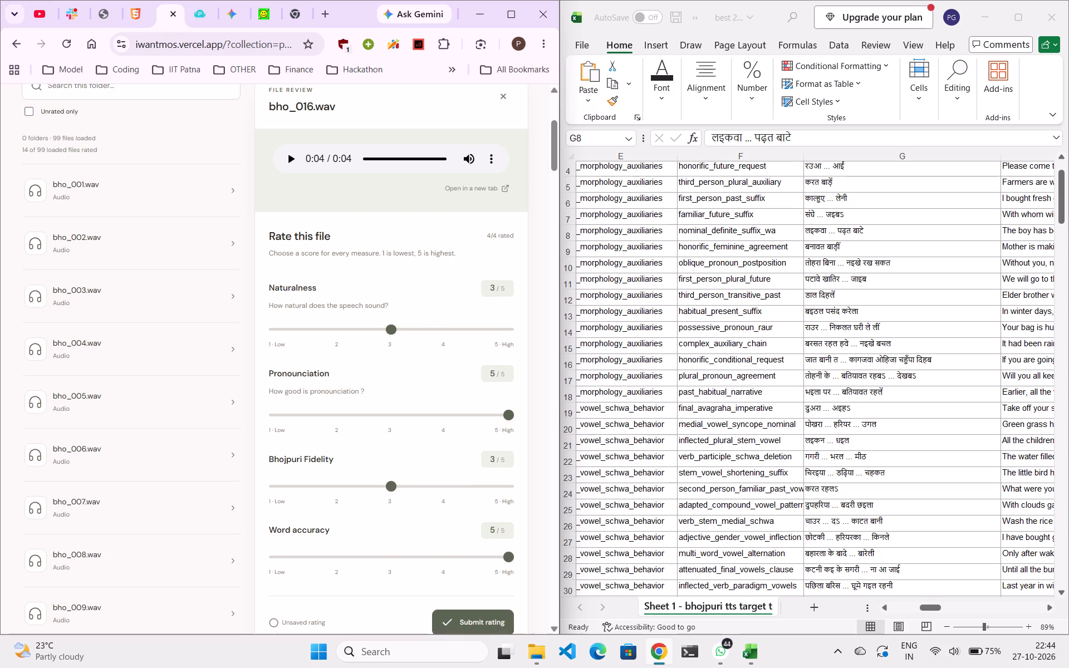
{"action": "scroll", "coordinate": [425, 537], "scroll_direction": "down", "scroll_amount": 1}
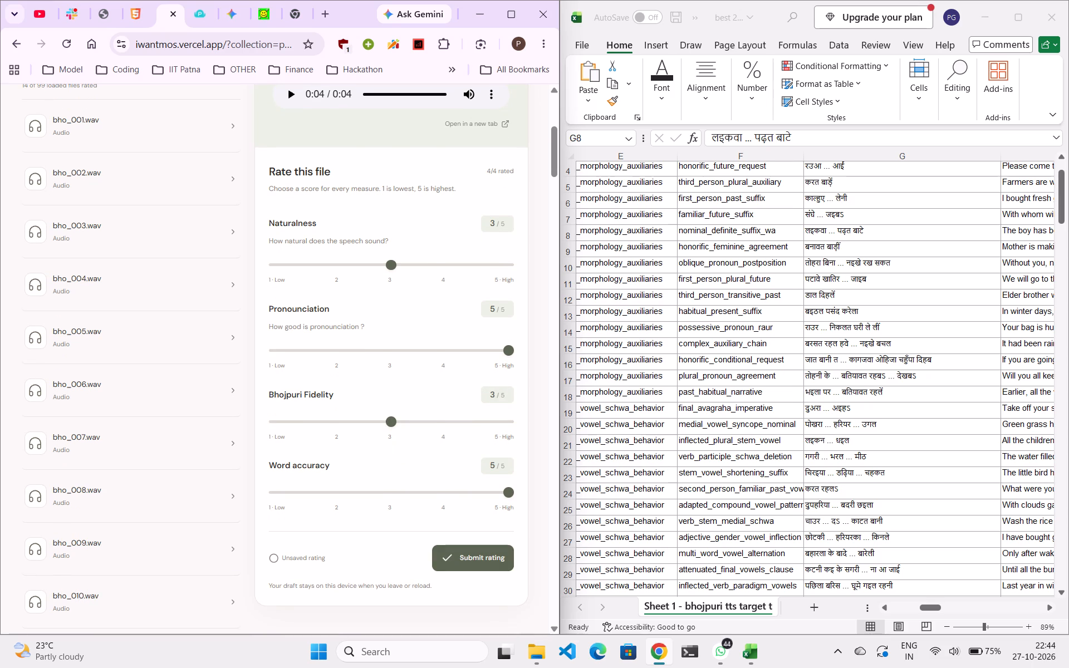
{"action": "left_click", "coordinate": [445, 549]}
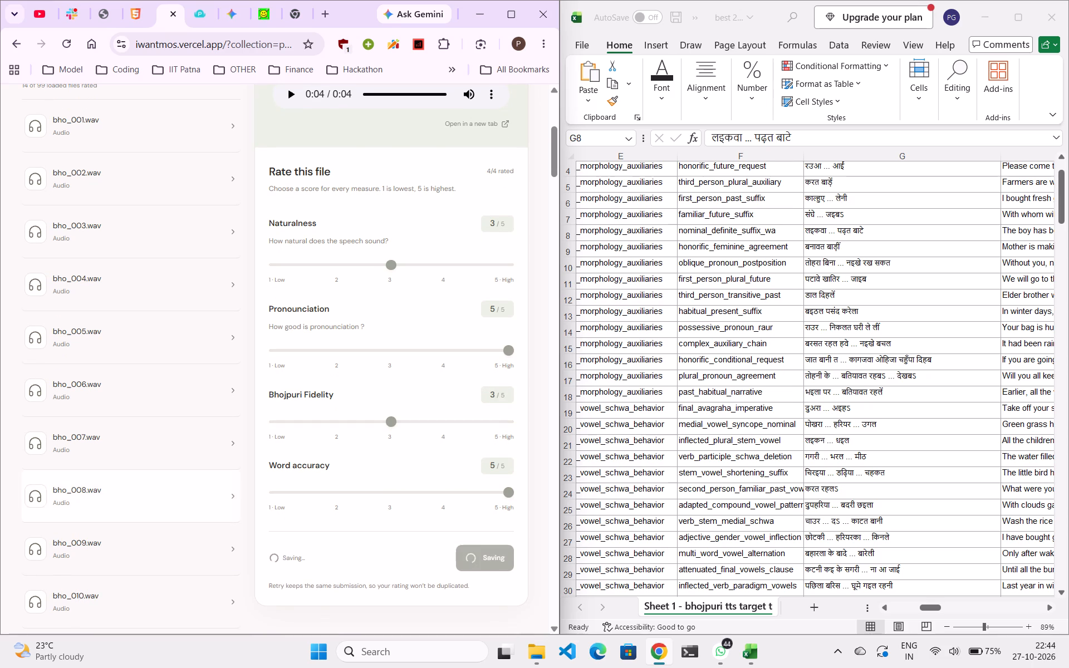
Open bho_017.wav for review, load its audio clip and play it.
{"action": "scroll", "coordinate": [232, 505], "scroll_direction": "down", "scroll_amount": 6}
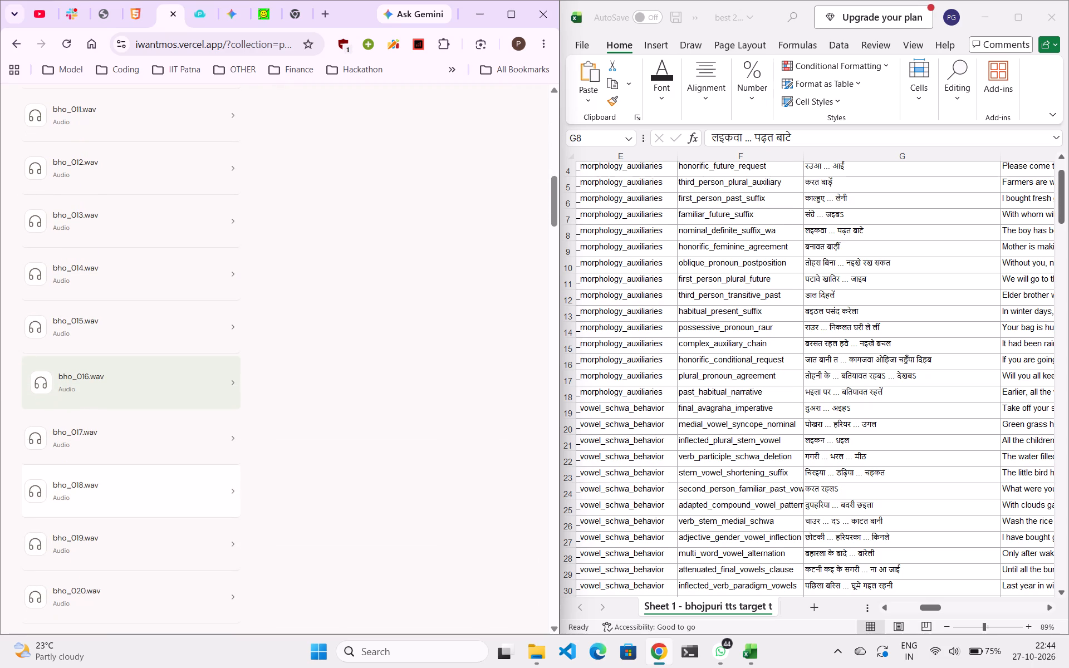
{"action": "left_click", "coordinate": [153, 436]}
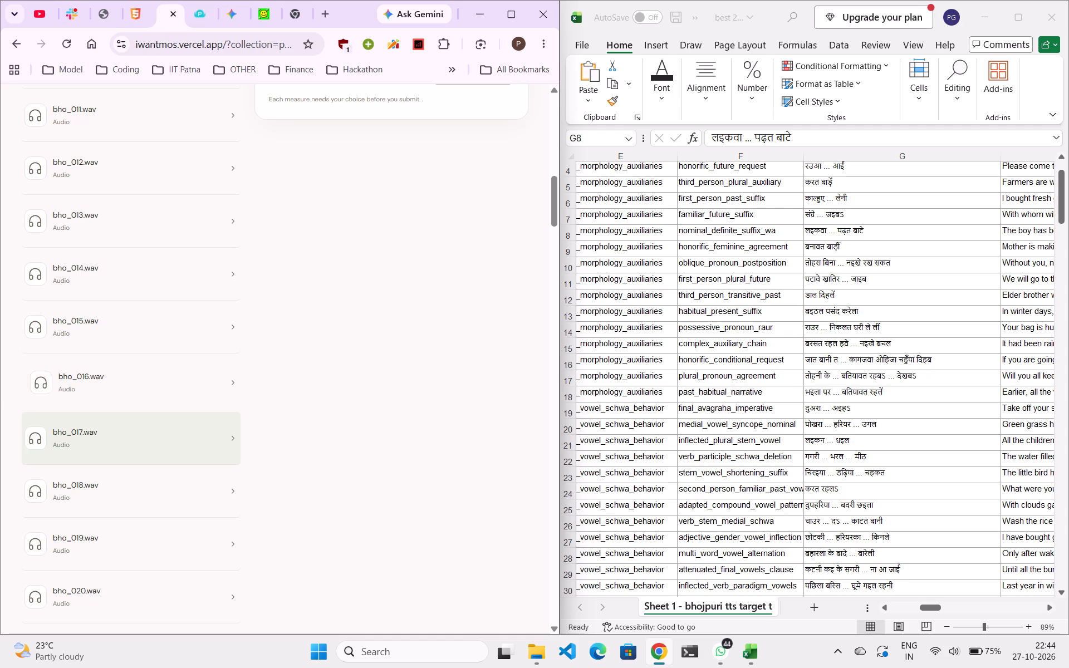
{"action": "left_click", "coordinate": [199, 406]}
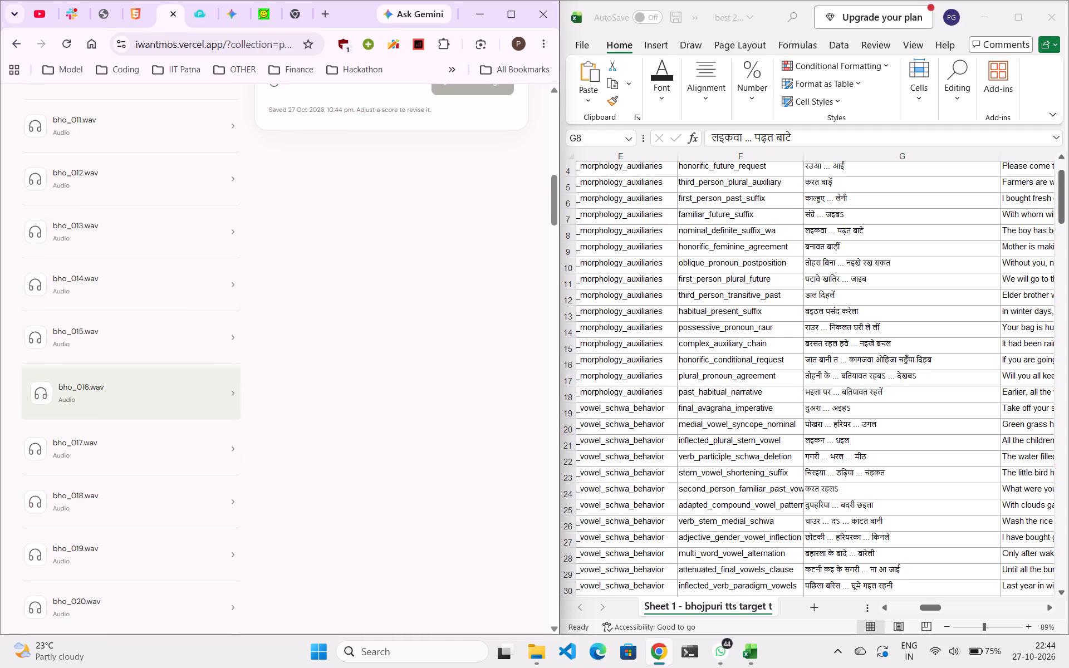
{"action": "left_click", "coordinate": [164, 451]}
{"action": "scroll", "coordinate": [328, 322], "scroll_direction": "up", "scroll_amount": 4}
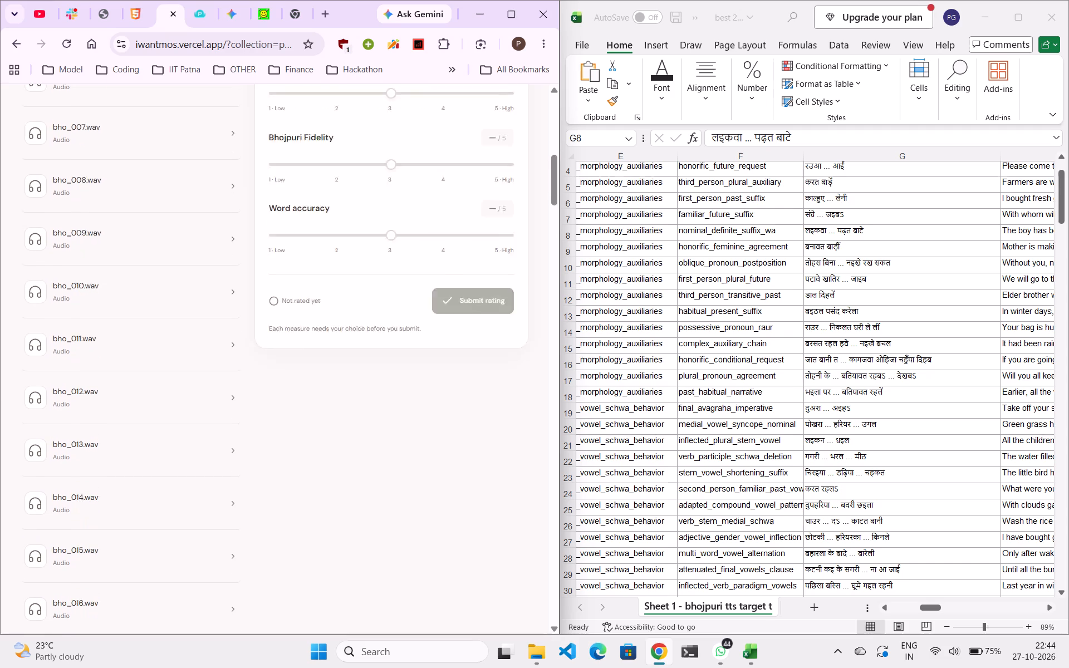
{"action": "scroll", "coordinate": [328, 322], "scroll_direction": "up", "scroll_amount": 2}
{"action": "left_click", "coordinate": [394, 499]}
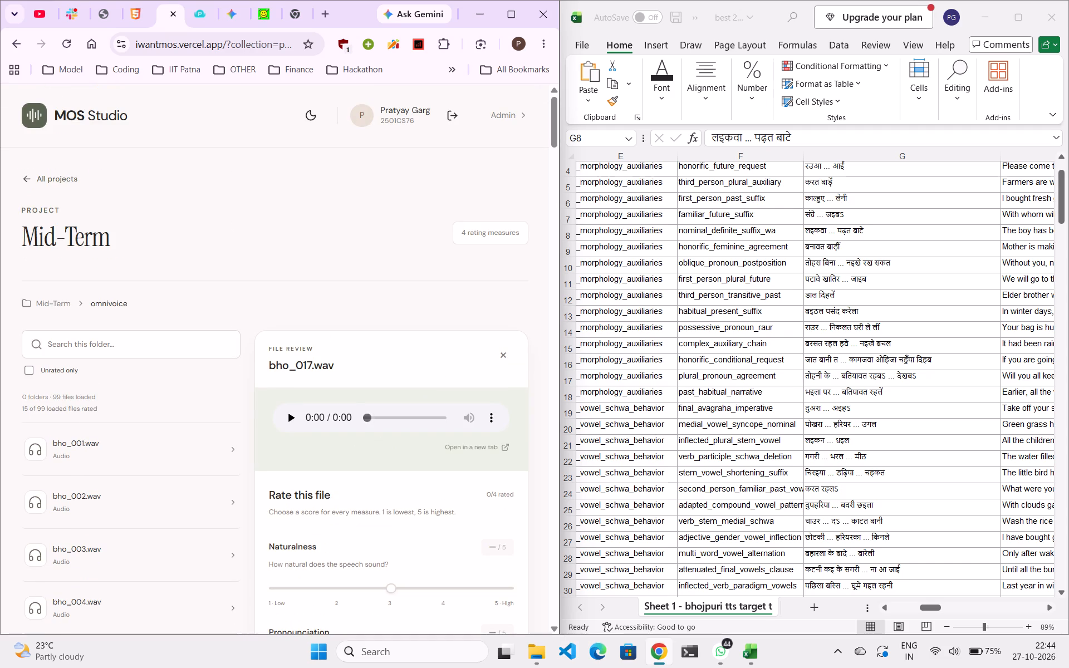
{"action": "left_click", "coordinate": [283, 423]}
Replay bho_017.wav and submit its rating: Naturalness 3, Pronounciation 3, Bhojpuri Fidelity 2, Word accuracy 2.
{"action": "scroll", "coordinate": [532, 421], "scroll_direction": "down", "scroll_amount": 1}
{"action": "scroll", "coordinate": [529, 375], "scroll_direction": "down", "scroll_amount": 1}
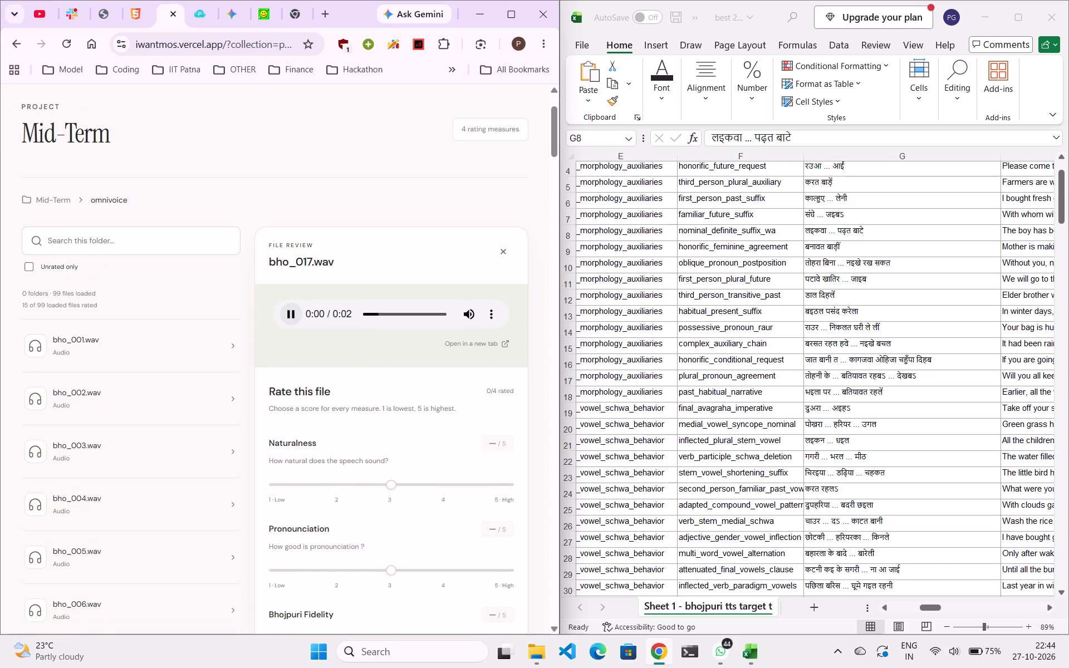
{"action": "scroll", "coordinate": [529, 375], "scroll_direction": "down", "scroll_amount": 1}
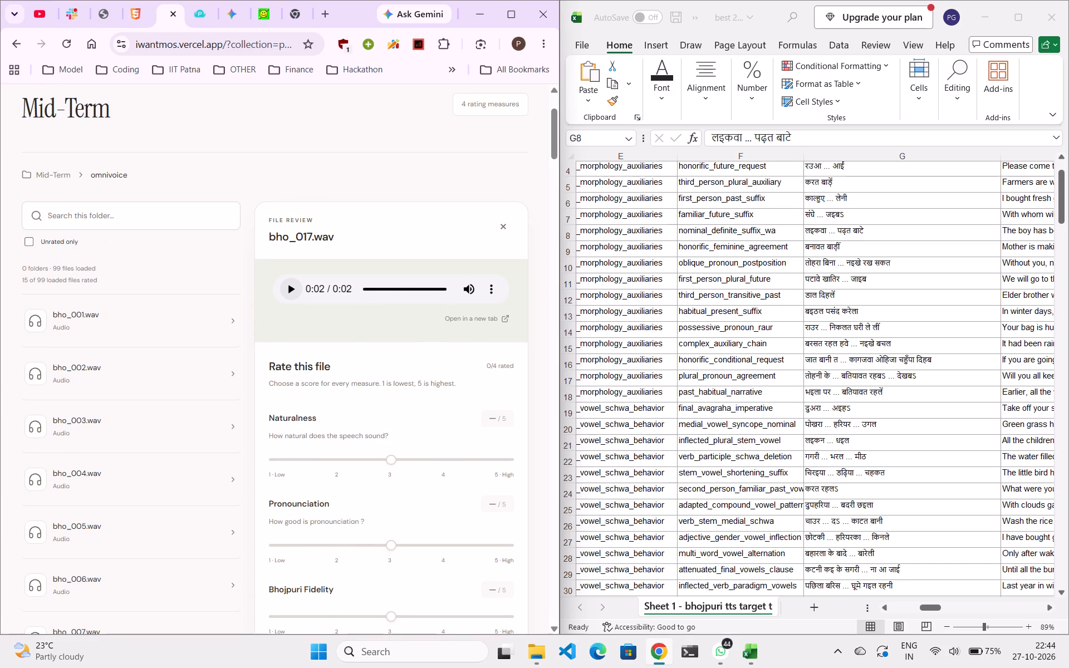
{"action": "left_click", "coordinate": [287, 297]}
{"action": "left_click", "coordinate": [394, 464]}
{"action": "scroll", "coordinate": [394, 464], "scroll_direction": "down", "scroll_amount": 1}
{"action": "left_click", "coordinate": [391, 421]}
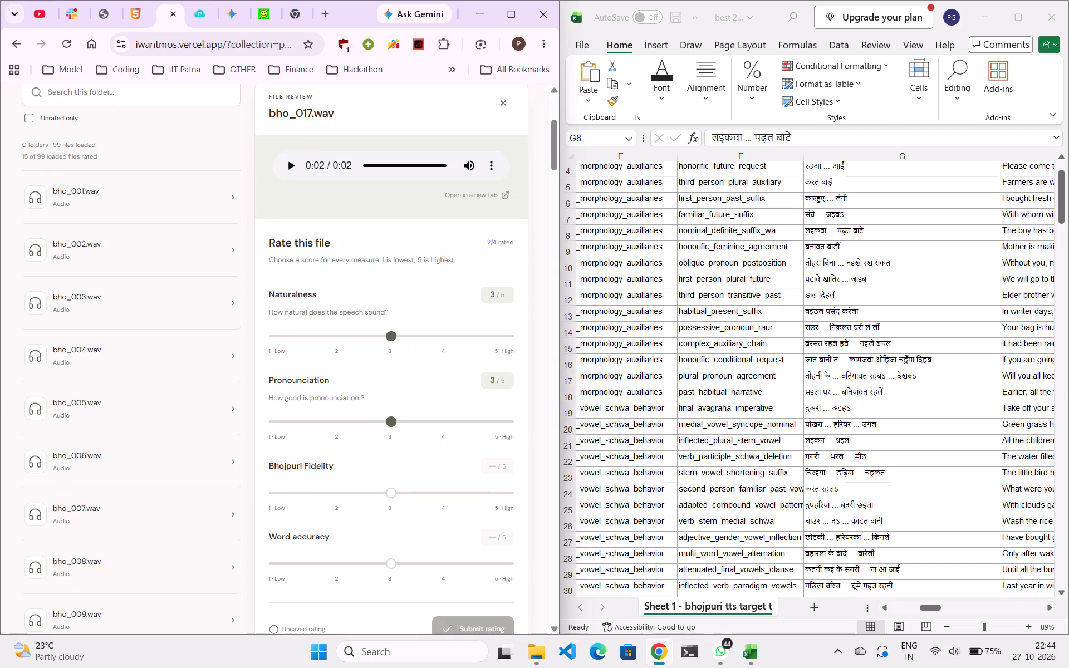
{"action": "scroll", "coordinate": [391, 421], "scroll_direction": "down", "scroll_amount": 1}
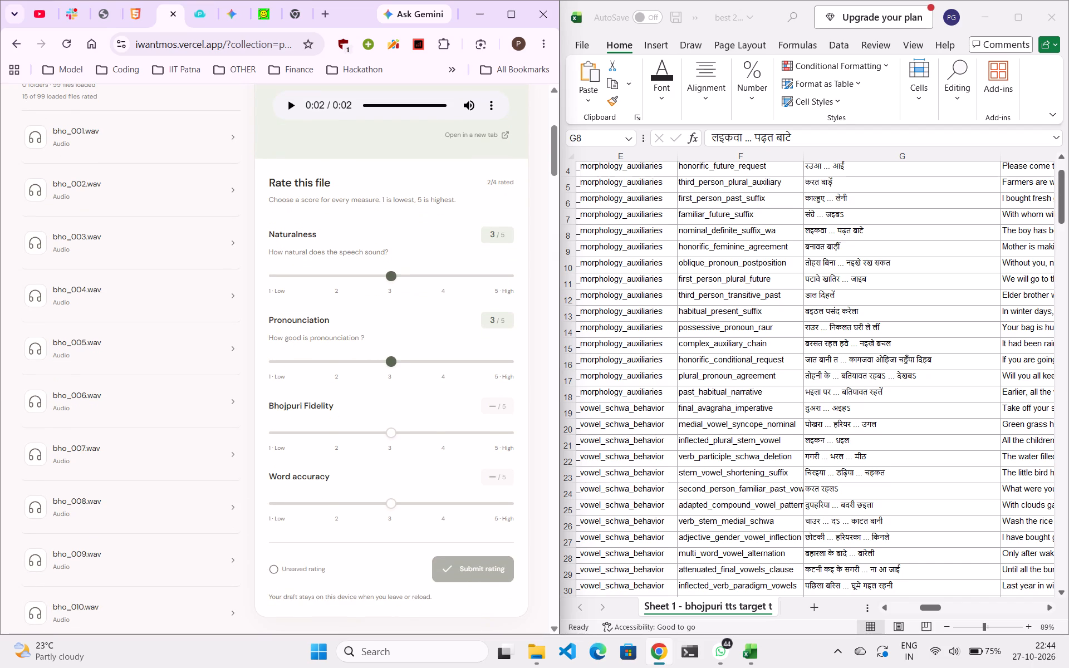
{"action": "left_click", "coordinate": [350, 357]}
{"action": "left_click", "coordinate": [381, 361]}
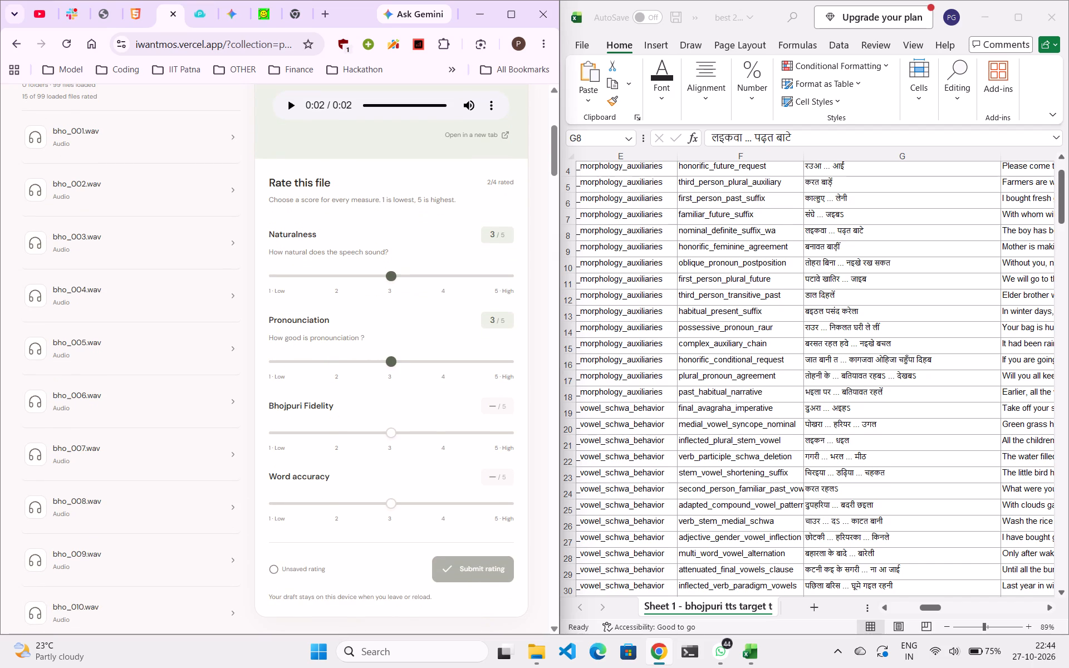
{"action": "left_click", "coordinate": [339, 430]}
{"action": "left_click", "coordinate": [394, 509]}
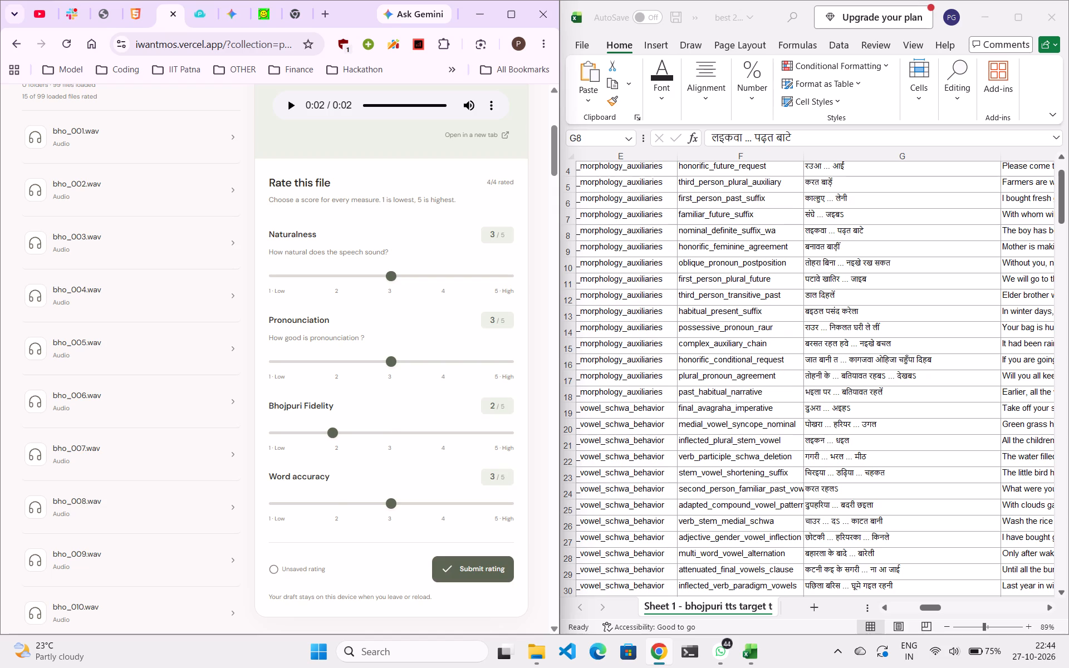
{"action": "left_click", "coordinate": [335, 503]}
{"action": "left_click", "coordinate": [458, 571]}
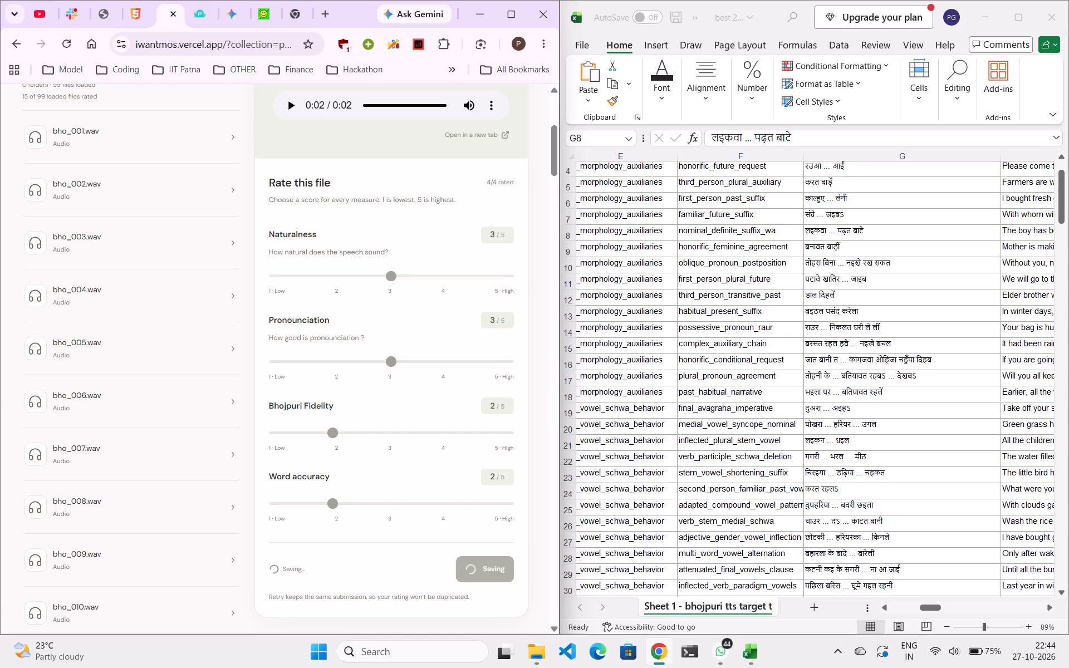
Open bho_018.wav for review, load its audio clip and play it.
{"action": "scroll", "coordinate": [249, 515], "scroll_direction": "down", "scroll_amount": 3}
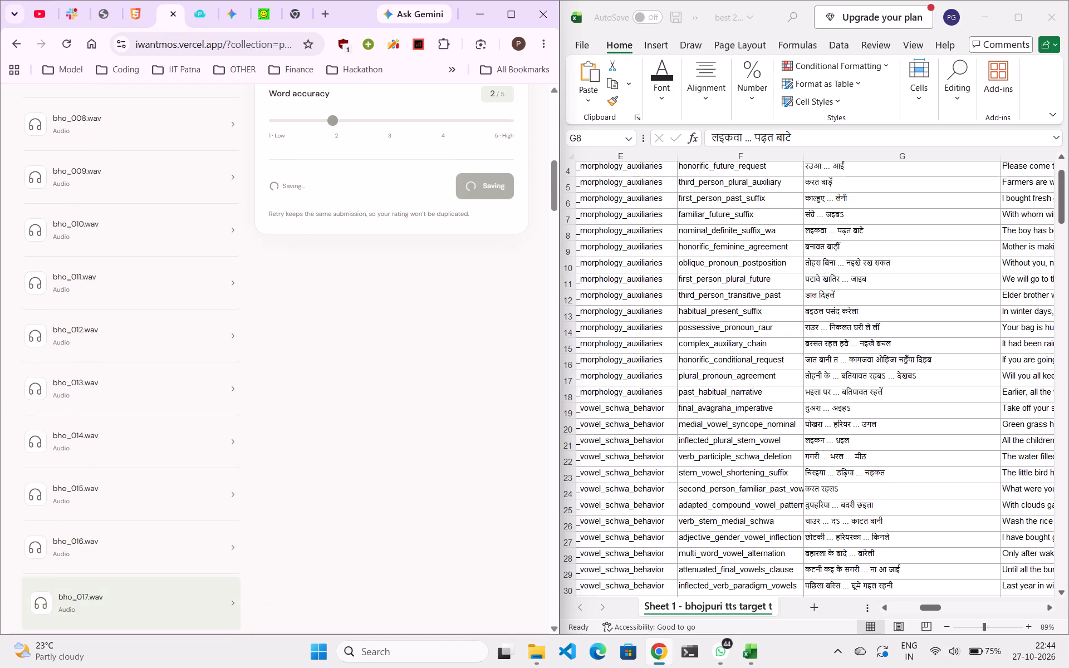
{"action": "scroll", "coordinate": [249, 515], "scroll_direction": "down", "scroll_amount": 2}
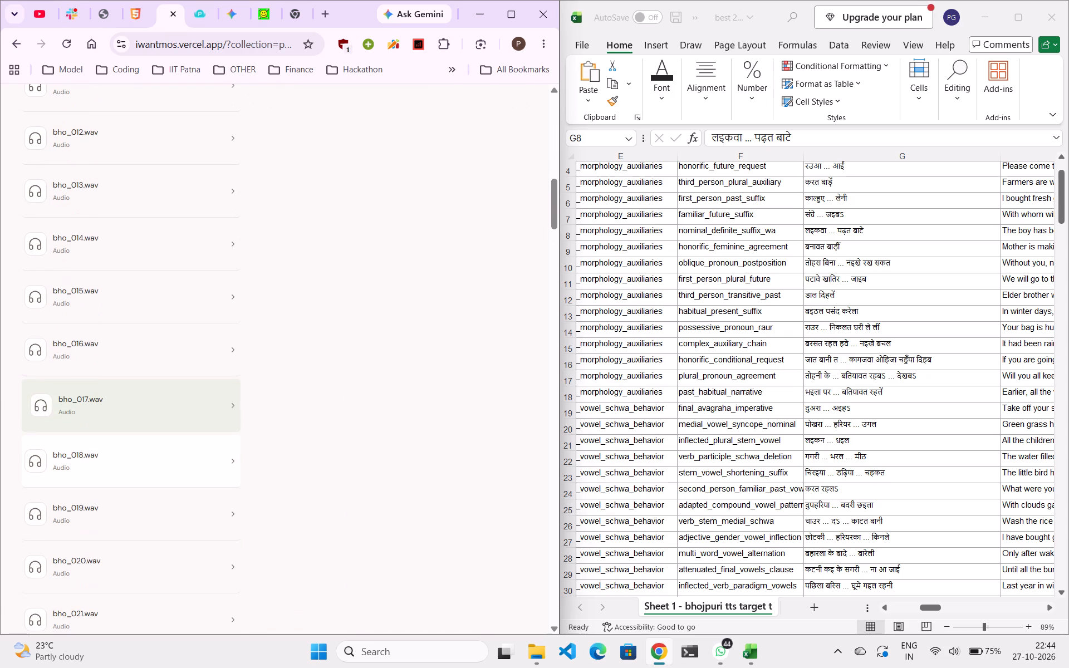
{"action": "left_click", "coordinate": [175, 455]}
{"action": "scroll", "coordinate": [324, 284], "scroll_direction": "up", "scroll_amount": 8}
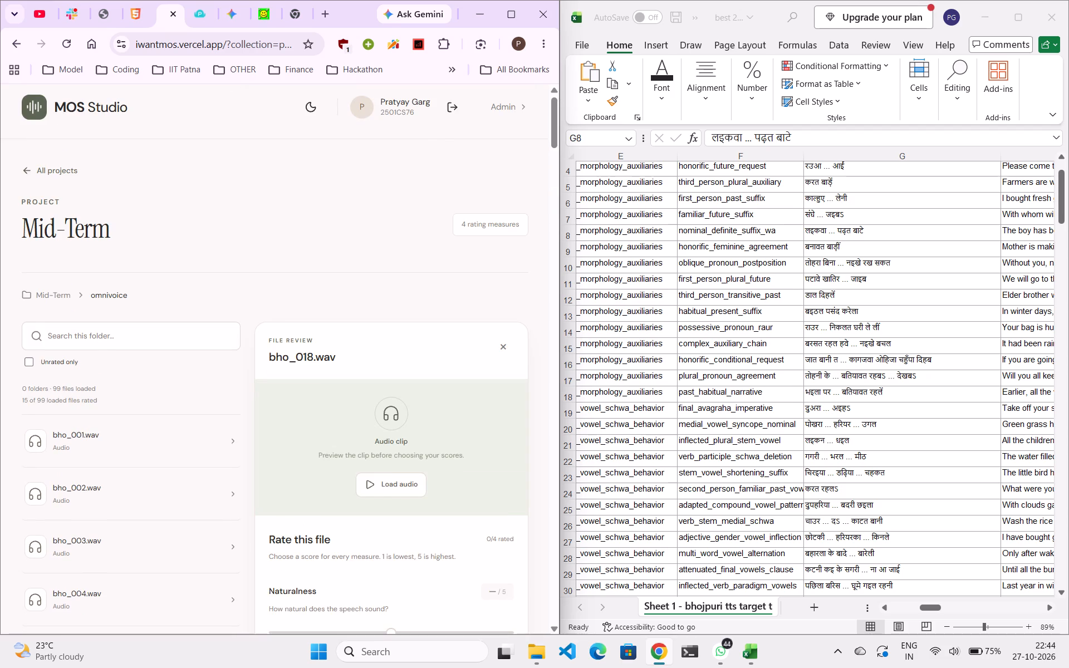
{"action": "left_click", "coordinate": [396, 490]}
{"action": "scroll", "coordinate": [396, 490], "scroll_direction": "down", "scroll_amount": 1}
{"action": "left_click", "coordinate": [290, 296]}
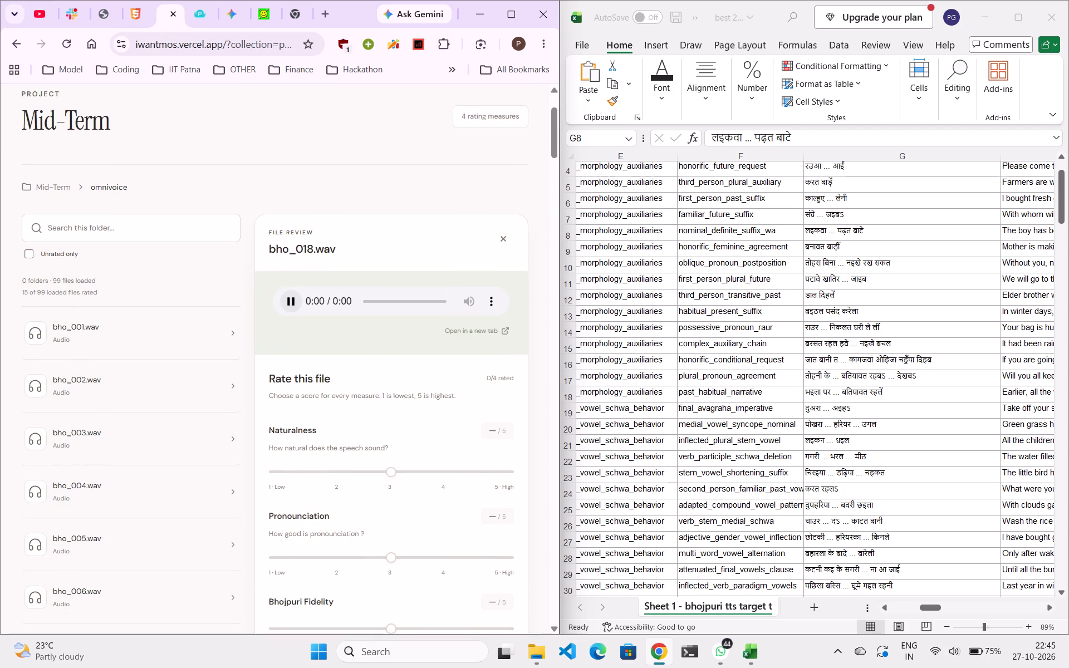
{"action": "left_click", "coordinate": [291, 302]}
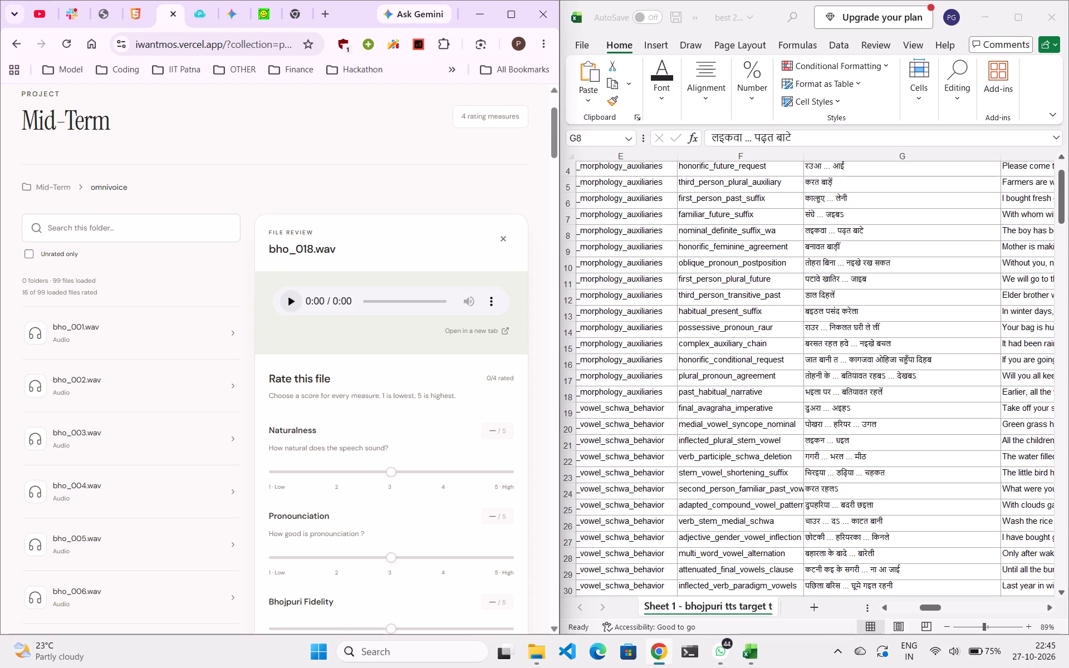
{"action": "left_click", "coordinate": [291, 302]}
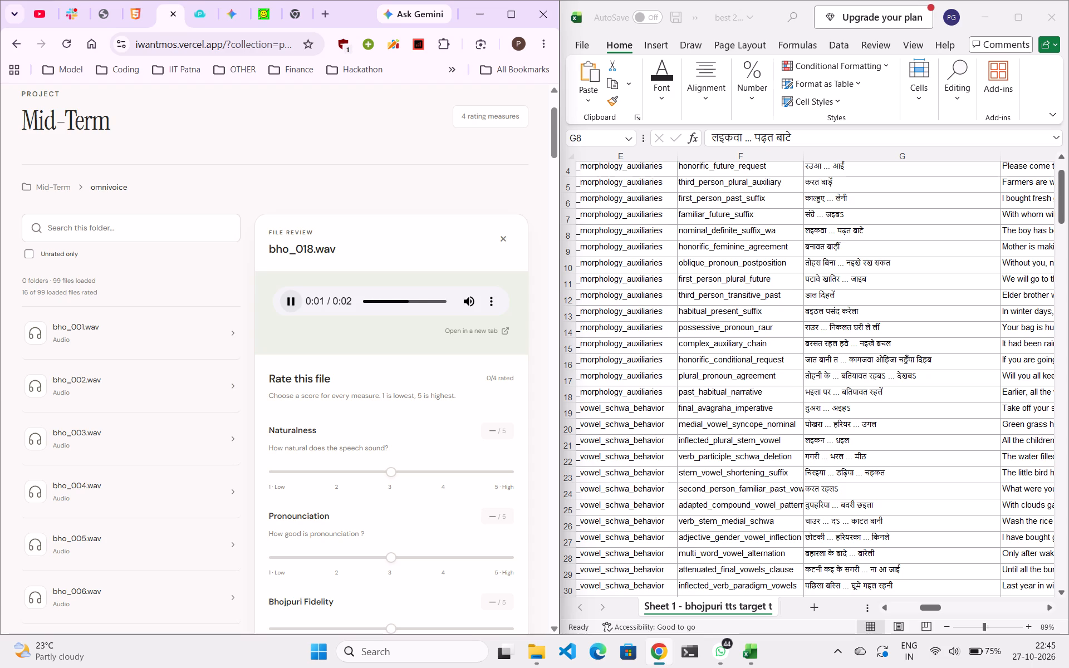
Replay bho_018.wav and submit its rating: Naturalness 3, Pronounciation 4, Bhojpuri Fidelity 3, Word accuracy 5.
{"action": "left_click", "coordinate": [291, 302]}
{"action": "scroll", "coordinate": [775, 388], "scroll_direction": "down", "scroll_amount": 1}
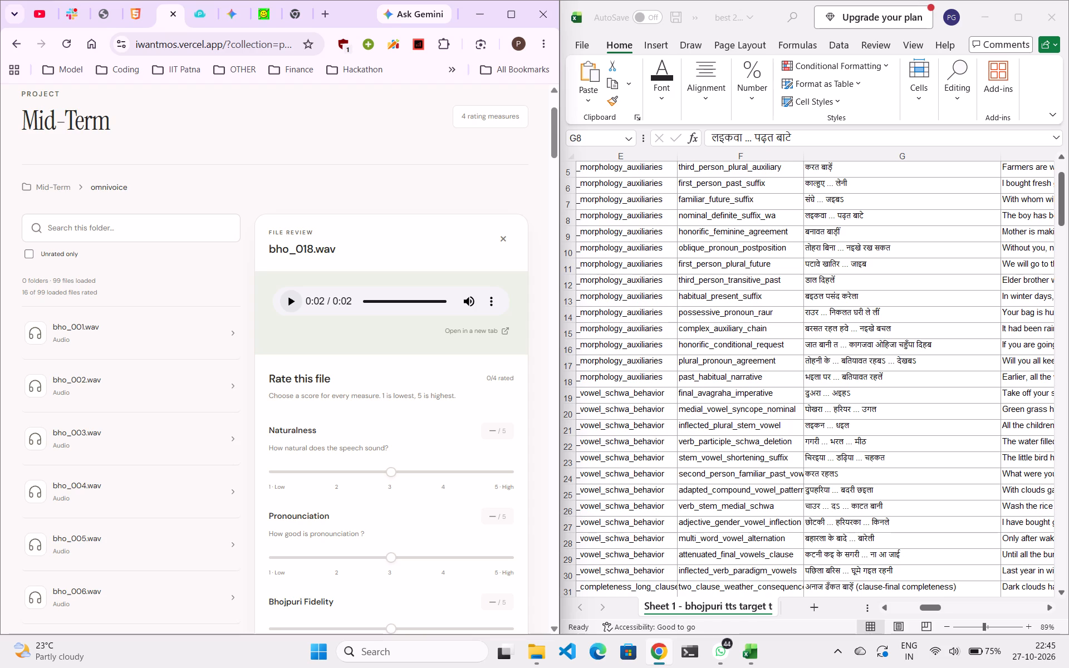
{"action": "left_click", "coordinate": [286, 303]}
{"action": "scroll", "coordinate": [286, 303], "scroll_direction": "down", "scroll_amount": 1}
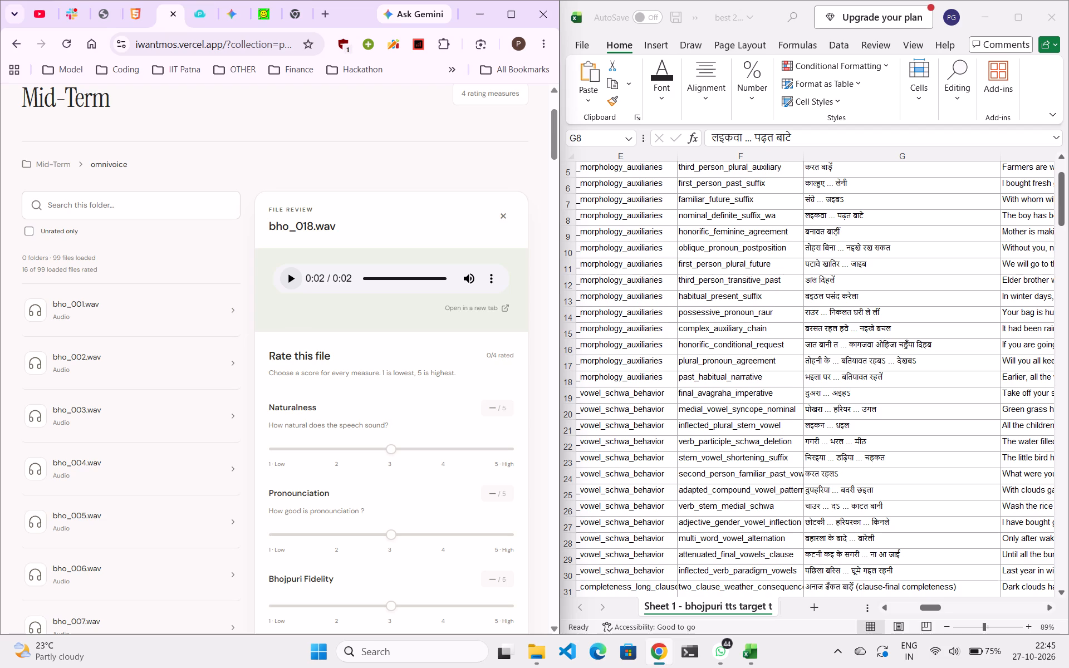
{"action": "left_click", "coordinate": [386, 451]}
{"action": "scroll", "coordinate": [386, 451], "scroll_direction": "down", "scroll_amount": 1}
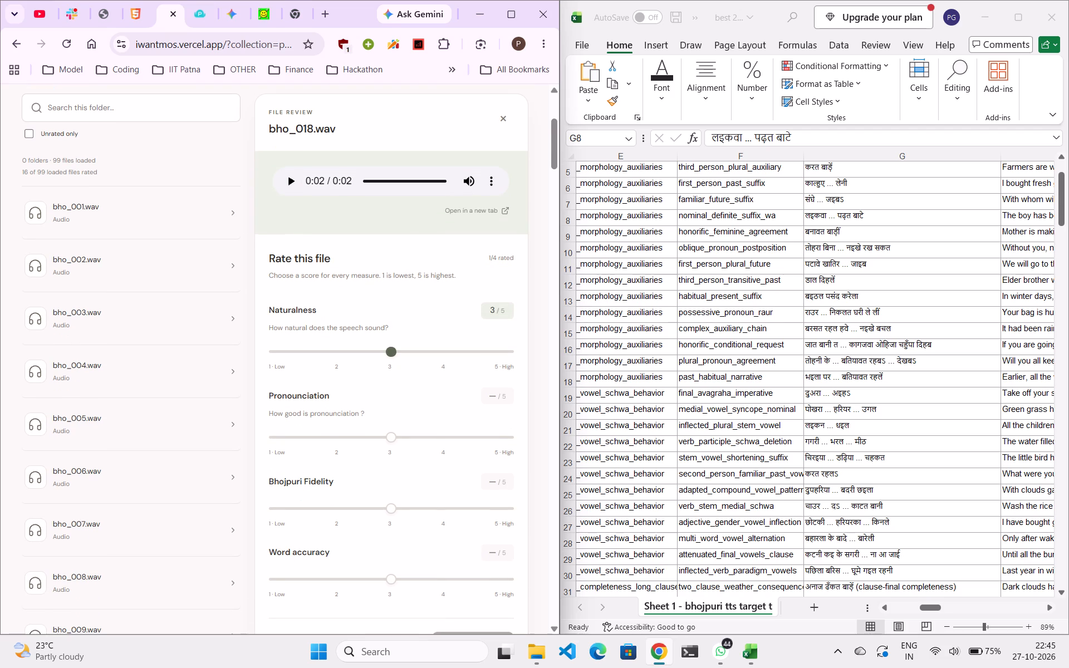
{"action": "left_click_drag", "start_coordinate": [391, 440], "coordinate": [437, 438]}
{"action": "left_click_drag", "start_coordinate": [437, 438], "coordinate": [442, 437]}
{"action": "scroll", "coordinate": [442, 437], "scroll_direction": "down", "scroll_amount": 1}
{"action": "left_click_drag", "start_coordinate": [388, 523], "coordinate": [517, 507]}
{"action": "left_click", "coordinate": [349, 455]}
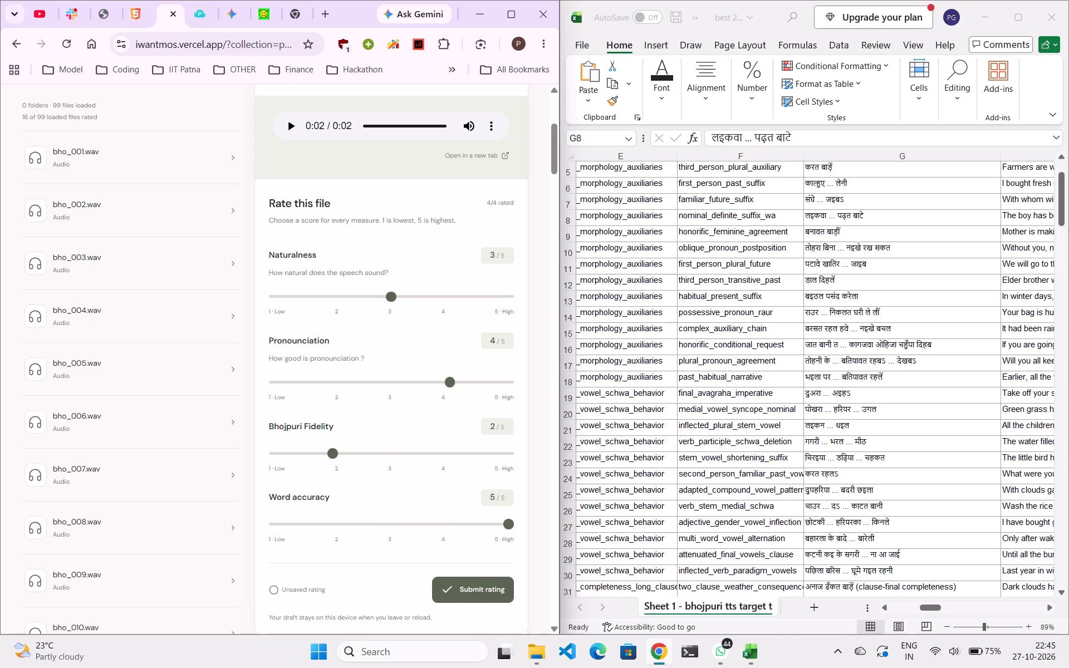
{"action": "left_click", "coordinate": [391, 456]}
{"action": "double_click", "coordinate": [484, 584]}
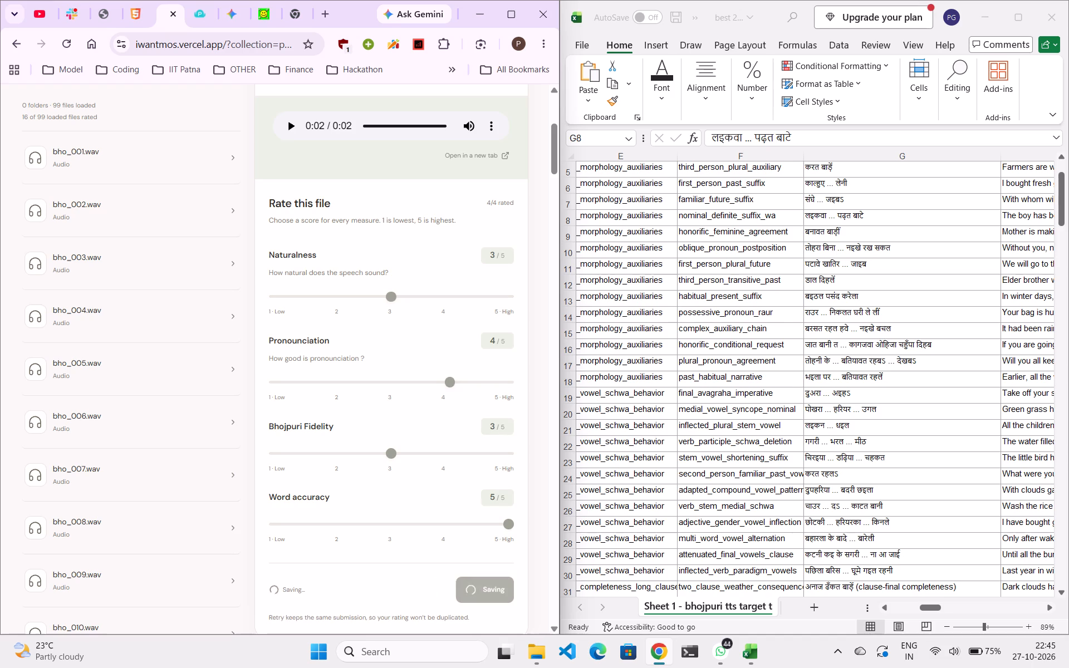
Open bho_019.wav from the omnivoice folder for review.
{"action": "scroll", "coordinate": [369, 592], "scroll_direction": "down", "scroll_amount": 1}
{"action": "scroll", "coordinate": [157, 537], "scroll_direction": "down", "scroll_amount": 4}
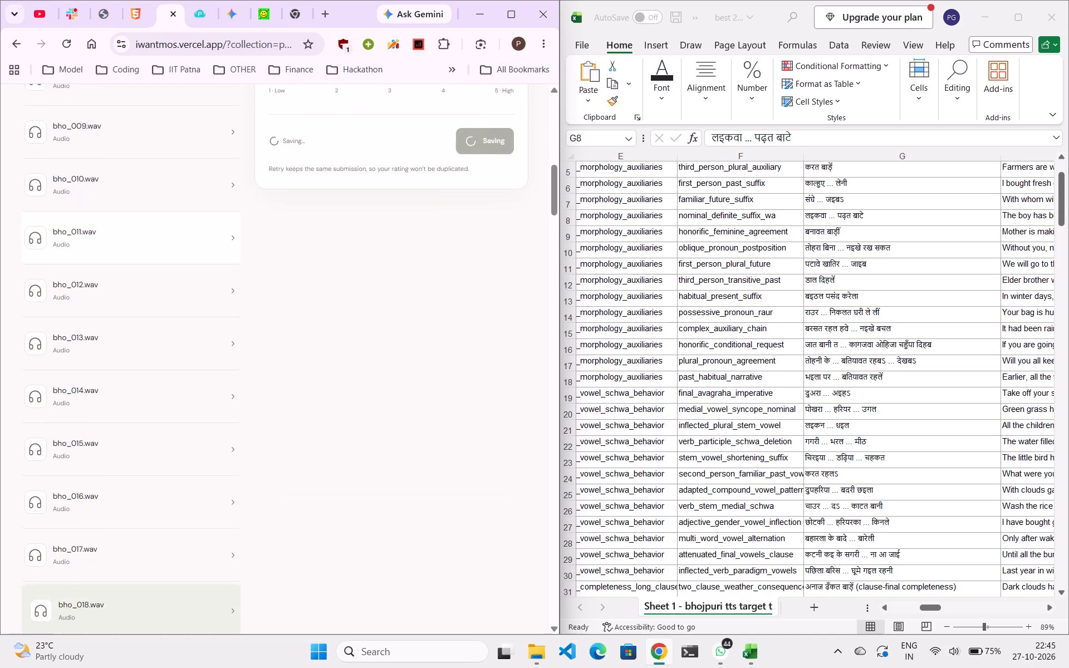
{"action": "scroll", "coordinate": [157, 537], "scroll_direction": "down", "scroll_amount": 1}
{"action": "left_click", "coordinate": [158, 524]}
{"action": "scroll", "coordinate": [158, 524], "scroll_direction": "down", "scroll_amount": 1}
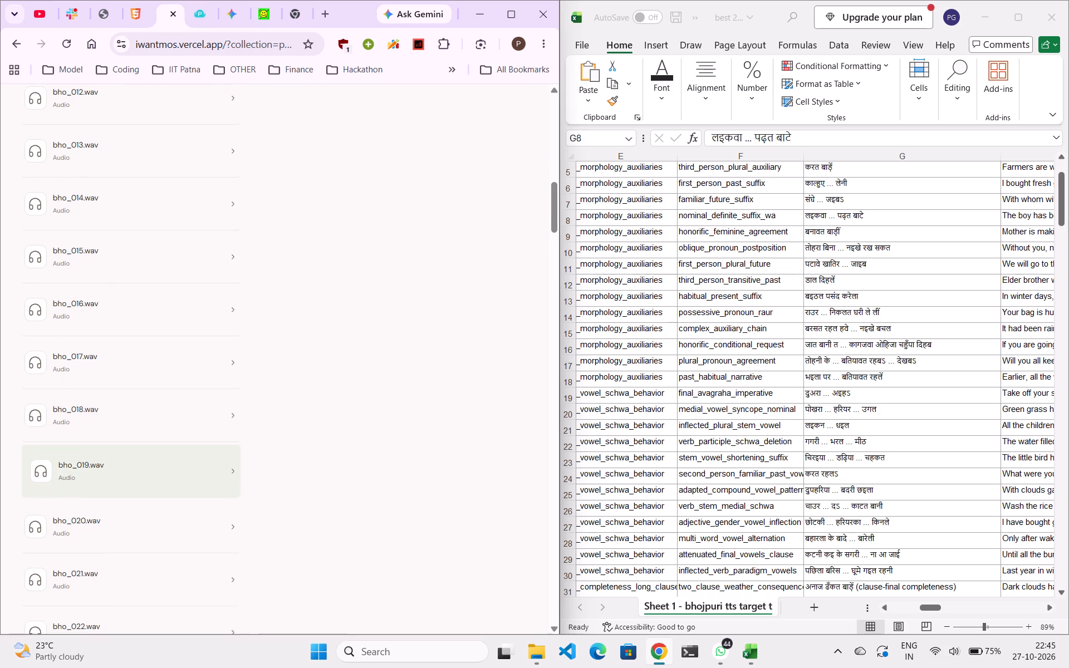
{"action": "scroll", "coordinate": [237, 421], "scroll_direction": "up", "scroll_amount": 5}
{"action": "scroll", "coordinate": [241, 358], "scroll_direction": "up", "scroll_amount": 3}
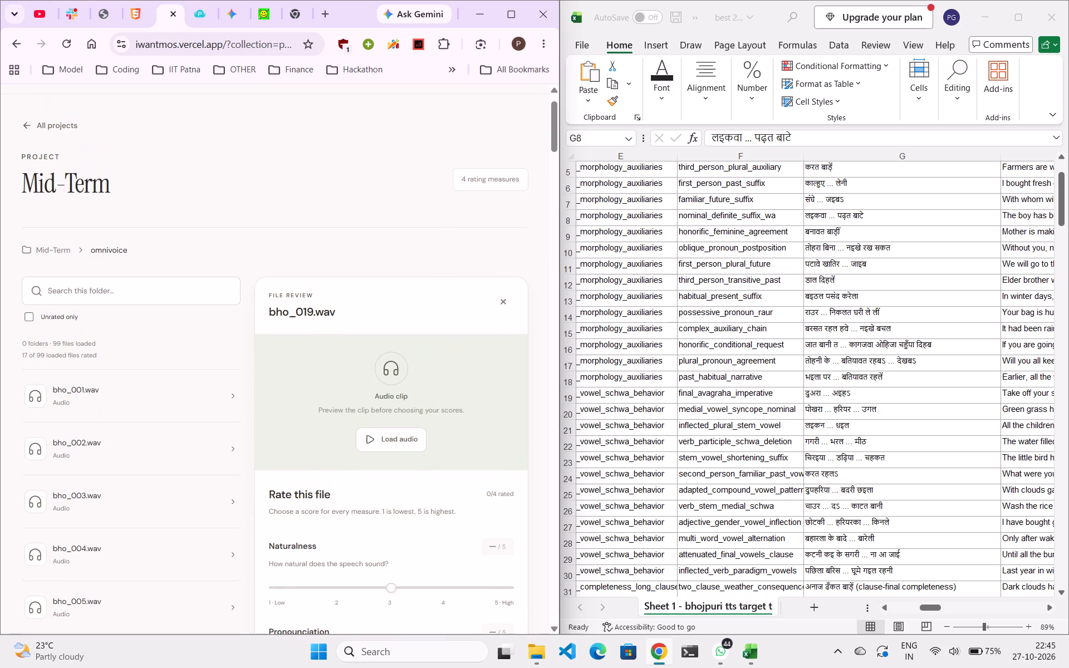
{"action": "scroll", "coordinate": [268, 404], "scroll_direction": "down", "scroll_amount": 1}
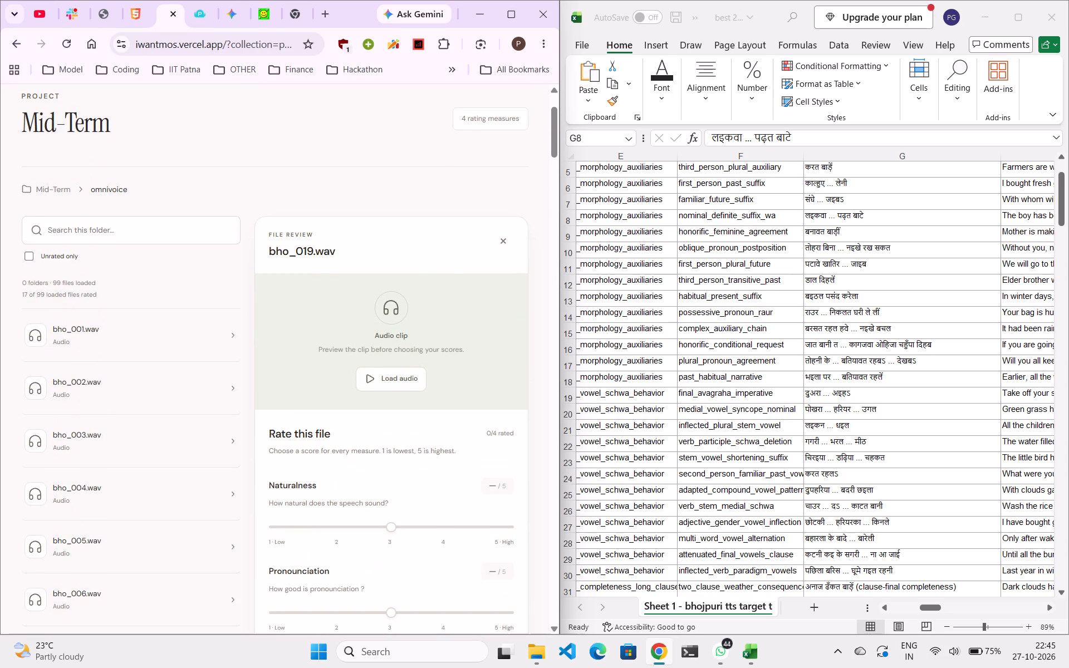
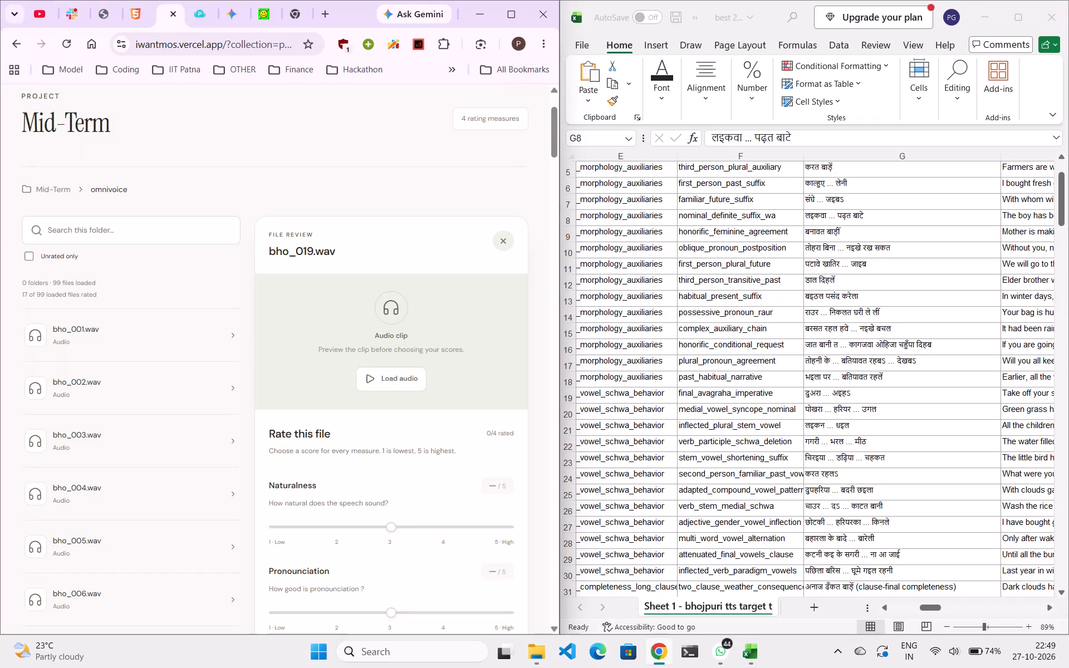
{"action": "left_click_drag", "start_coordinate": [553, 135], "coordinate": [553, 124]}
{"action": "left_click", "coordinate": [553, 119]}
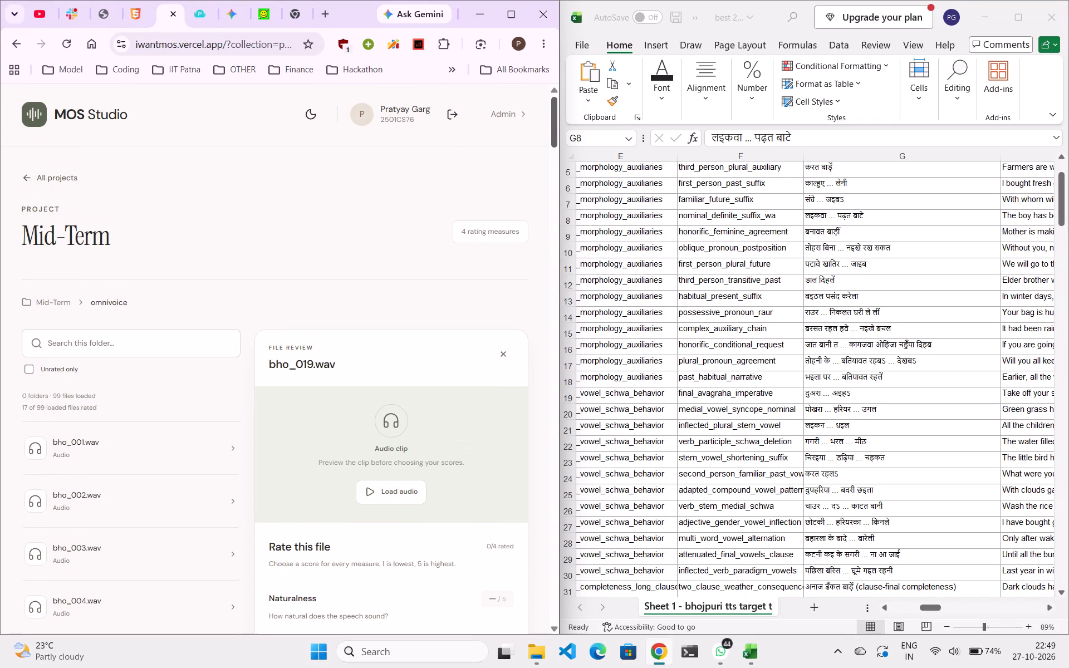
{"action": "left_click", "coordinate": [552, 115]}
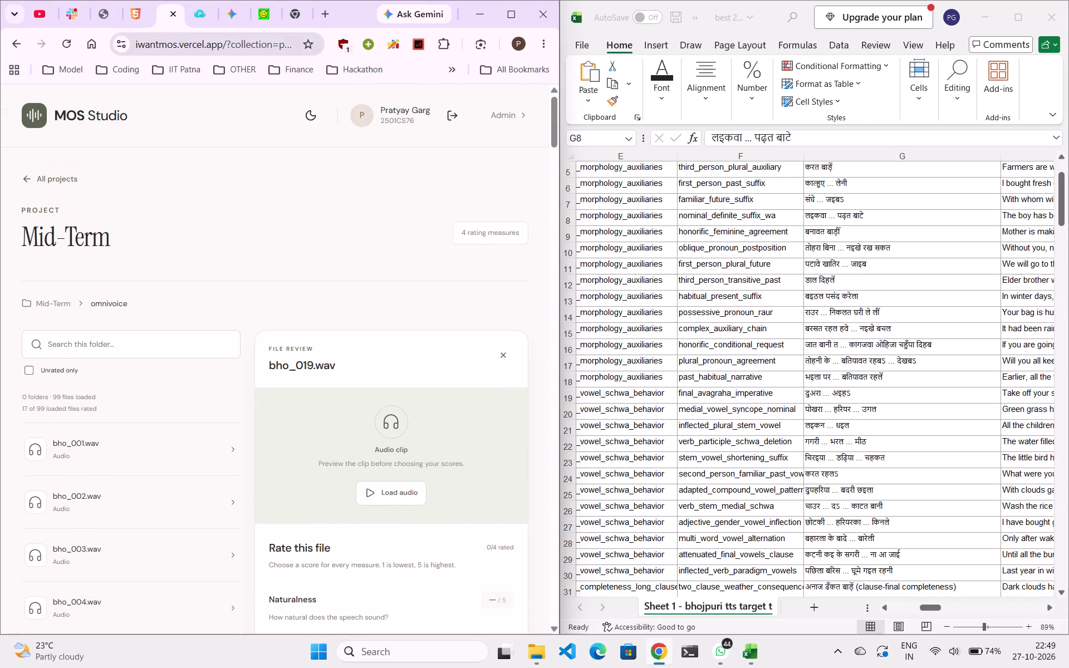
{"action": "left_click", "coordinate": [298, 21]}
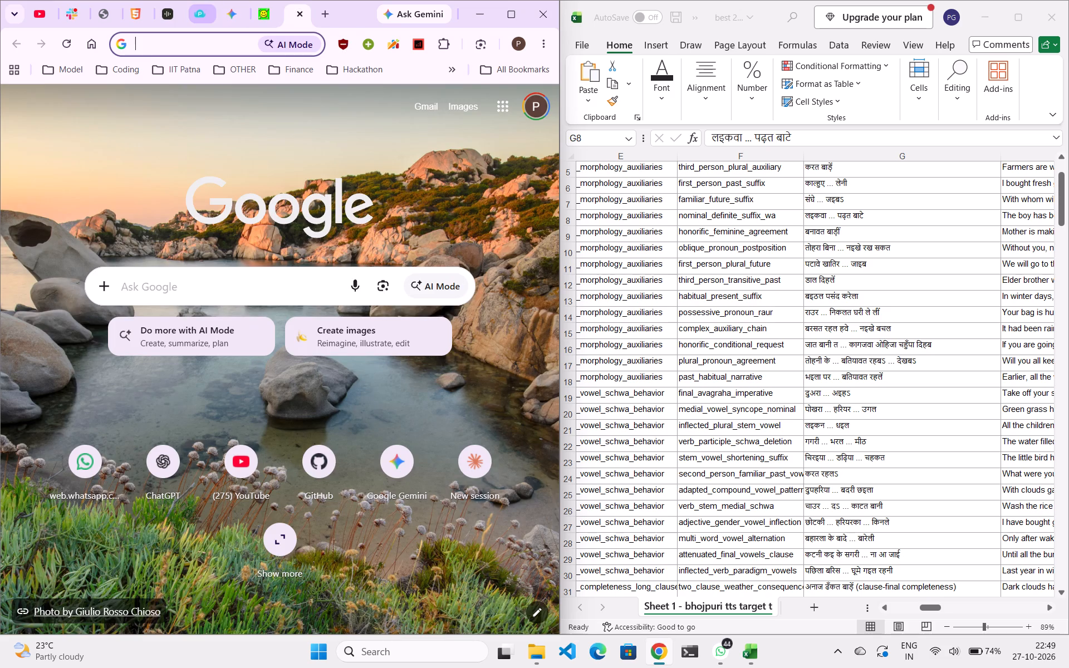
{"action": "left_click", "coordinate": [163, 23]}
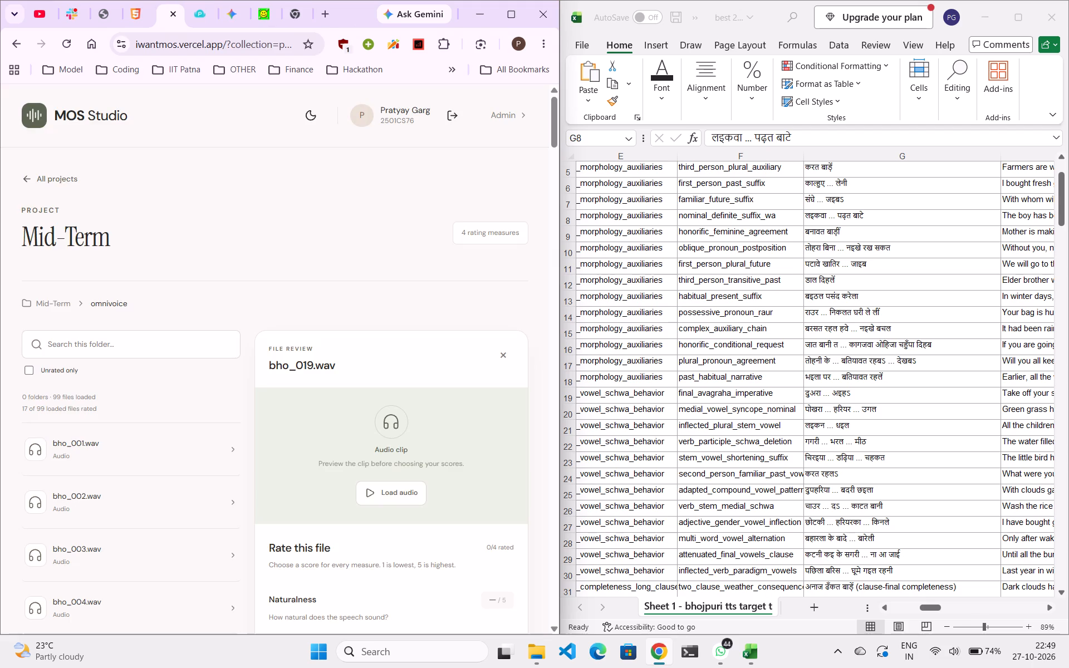
Load the audio clip of bho_019.wav and play it.
{"action": "scroll", "coordinate": [278, 317], "scroll_direction": "down", "scroll_amount": 2}
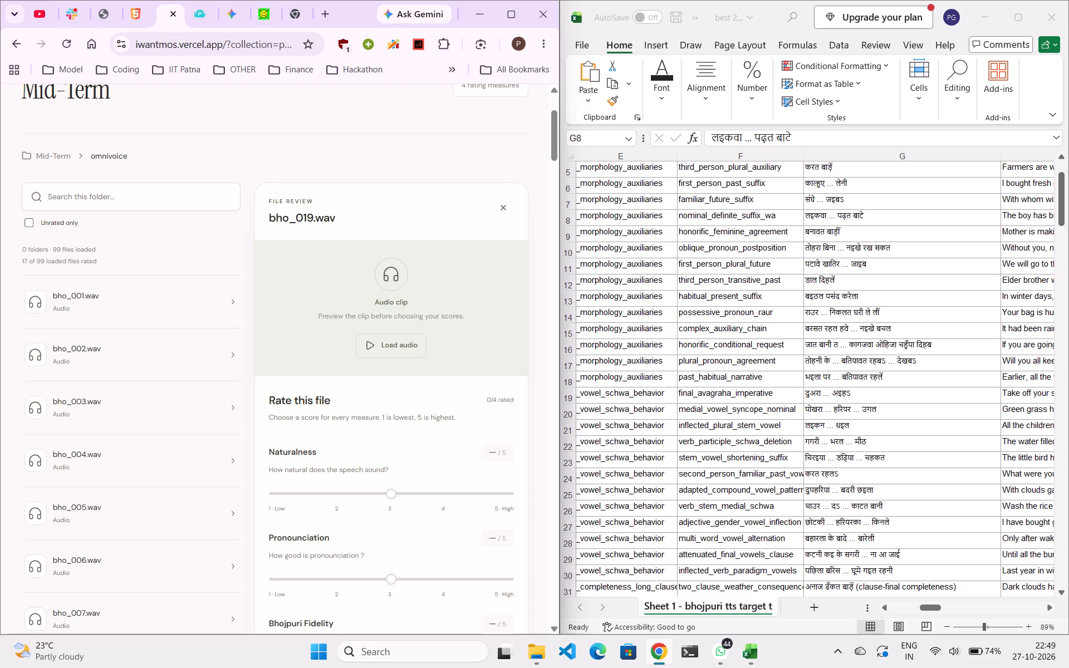
{"action": "scroll", "coordinate": [380, 345], "scroll_direction": "down", "scroll_amount": 1}
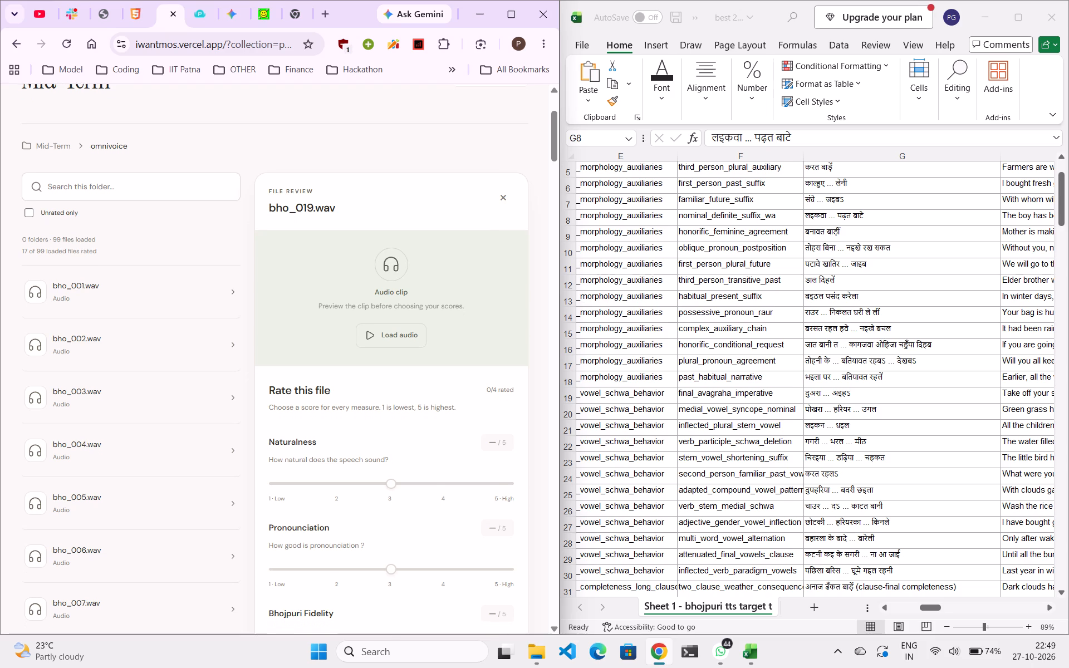
{"action": "scroll", "coordinate": [380, 345], "scroll_direction": "down", "scroll_amount": 1}
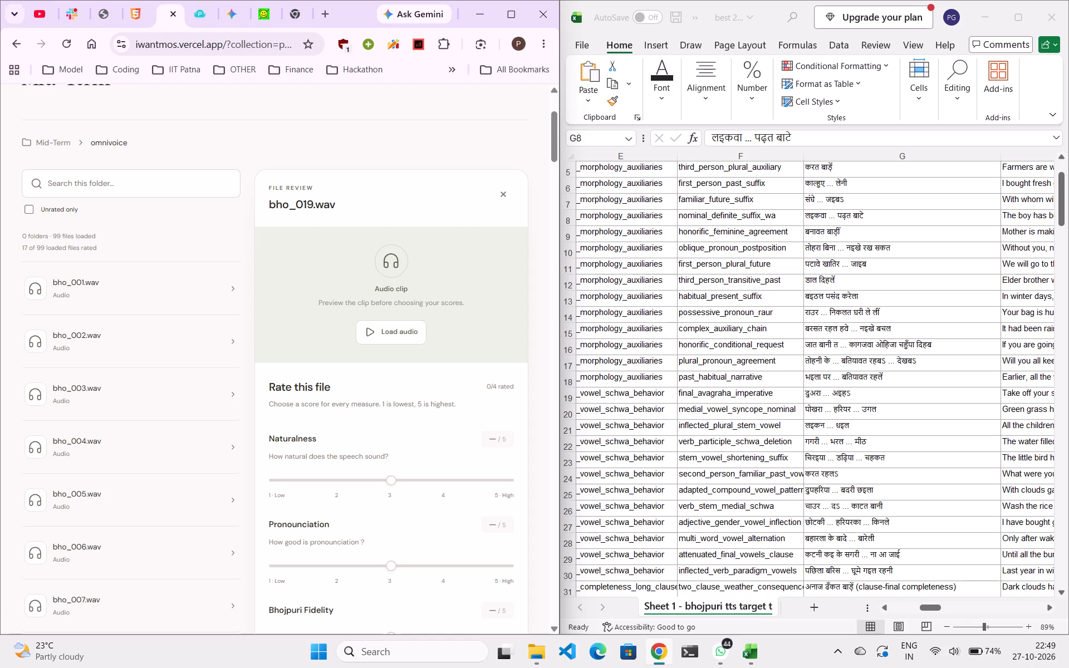
{"action": "scroll", "coordinate": [388, 340], "scroll_direction": "down", "scroll_amount": 1}
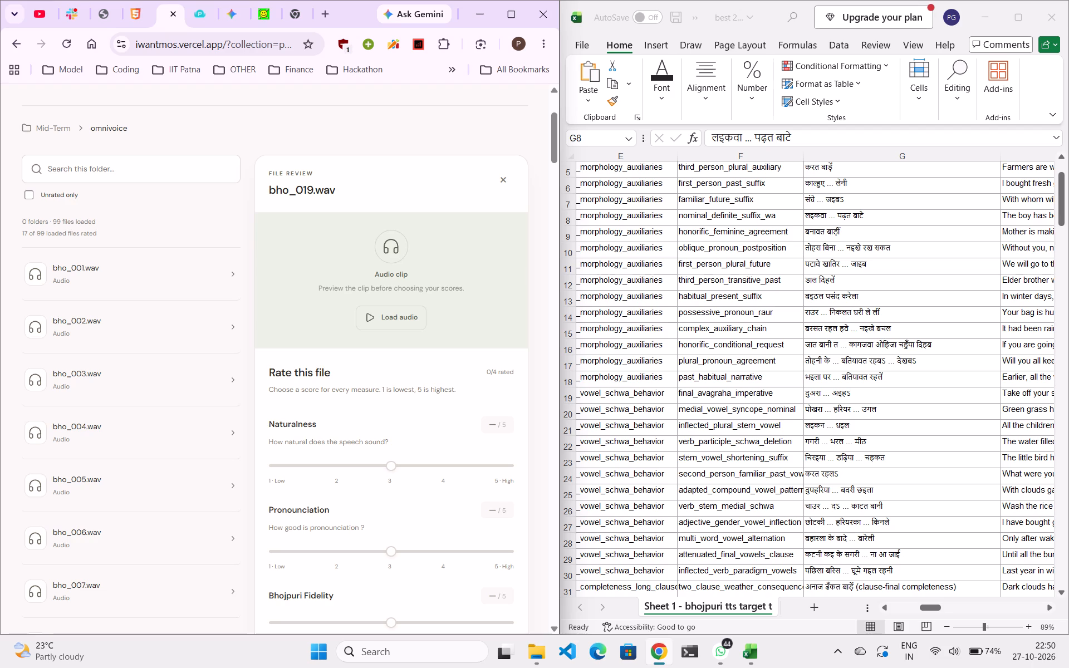
{"action": "left_click", "coordinate": [383, 309]}
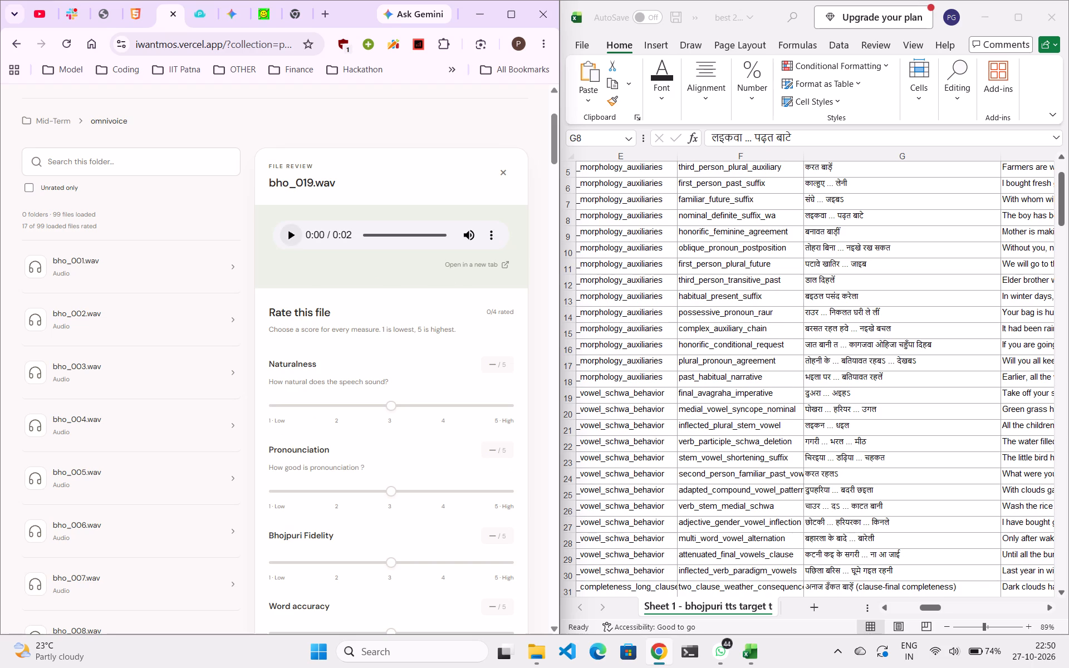
{"action": "left_click", "coordinate": [296, 238]}
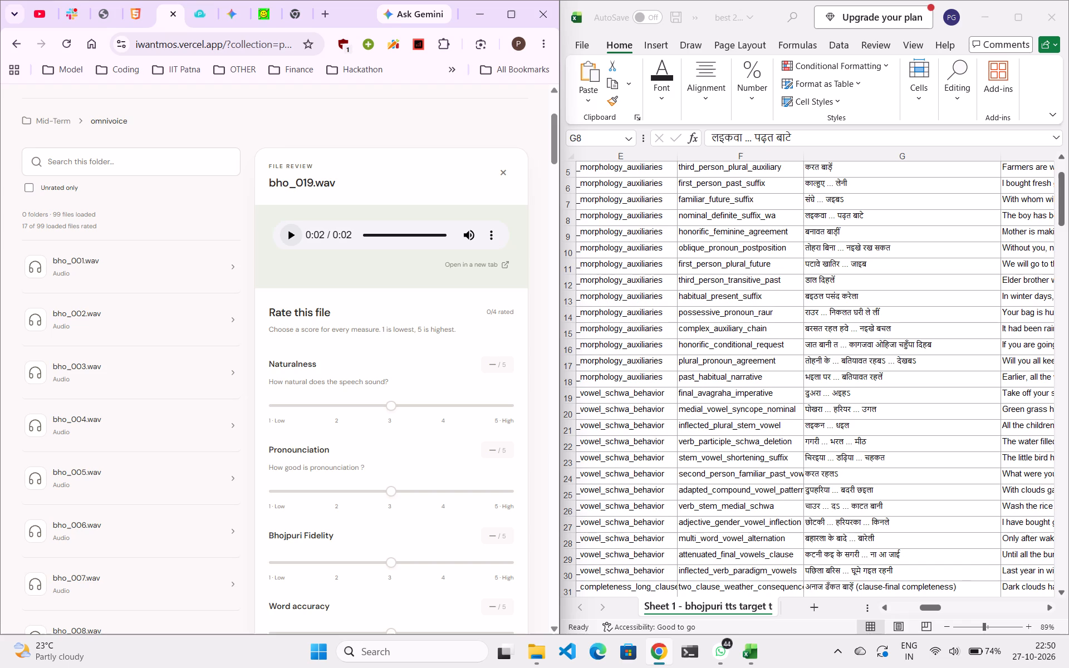
Submit the rating for bho_019.wav: Naturalness 3, Pronounciation 5, Bhojpuri Fidelity 3, Word accuracy 5.
{"action": "left_click", "coordinate": [387, 407]}
{"action": "left_click", "coordinate": [461, 492]}
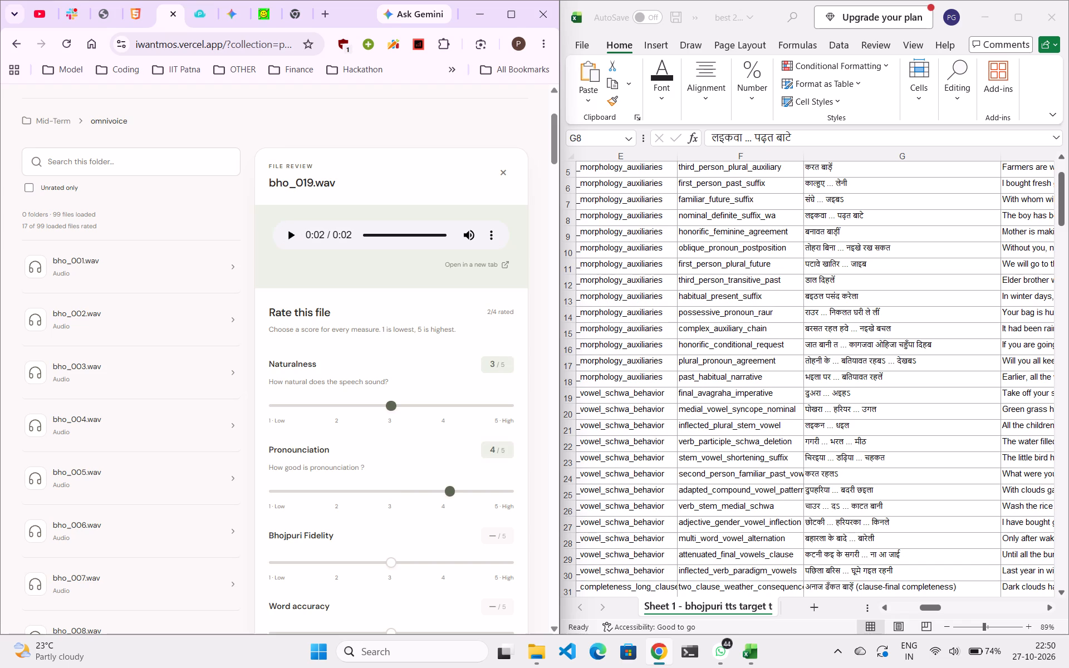
{"action": "scroll", "coordinate": [461, 492], "scroll_direction": "down", "scroll_amount": 1}
{"action": "left_click", "coordinate": [512, 444]}
{"action": "scroll", "coordinate": [512, 444], "scroll_direction": "down", "scroll_amount": 1}
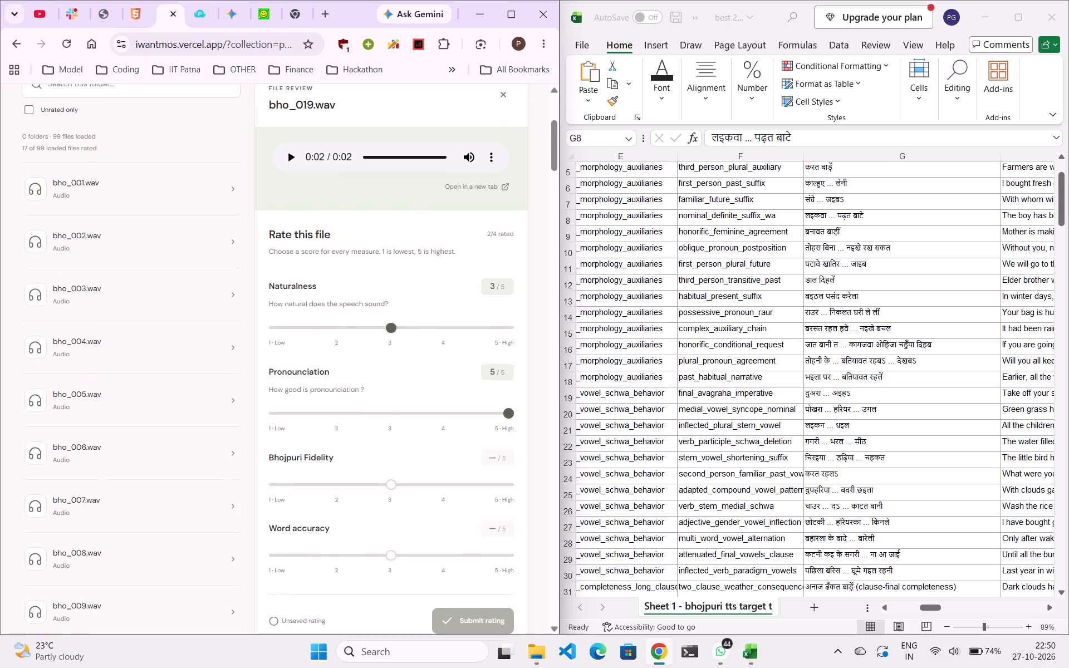
{"action": "scroll", "coordinate": [512, 444], "scroll_direction": "down", "scroll_amount": 1}
{"action": "left_click", "coordinate": [510, 520]}
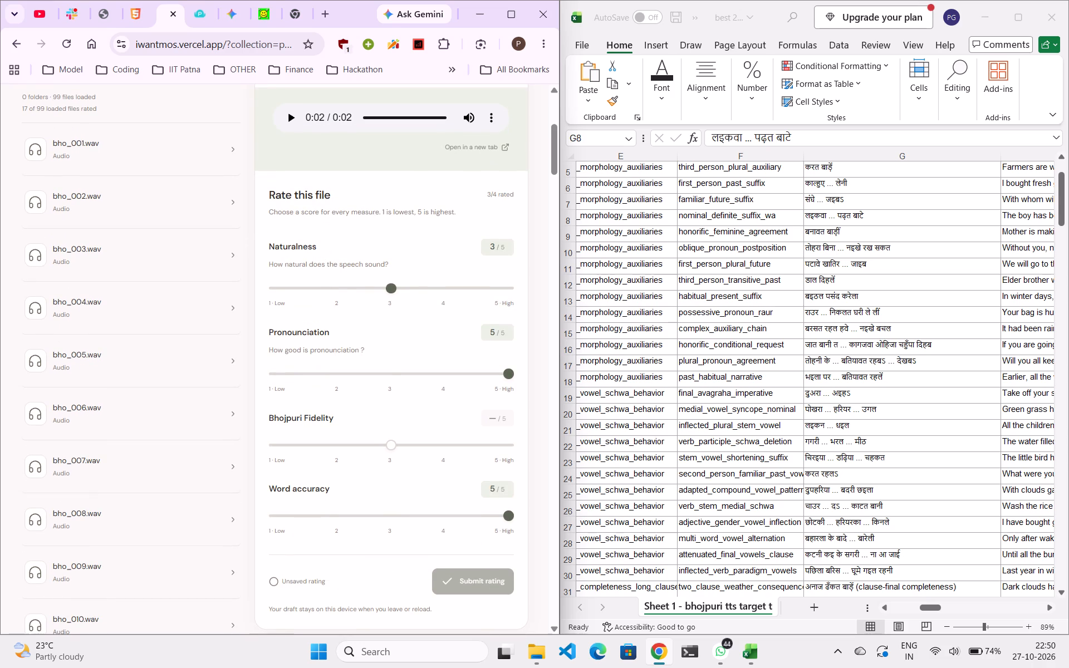
{"action": "left_click", "coordinate": [386, 448]}
{"action": "left_click", "coordinate": [459, 591]}
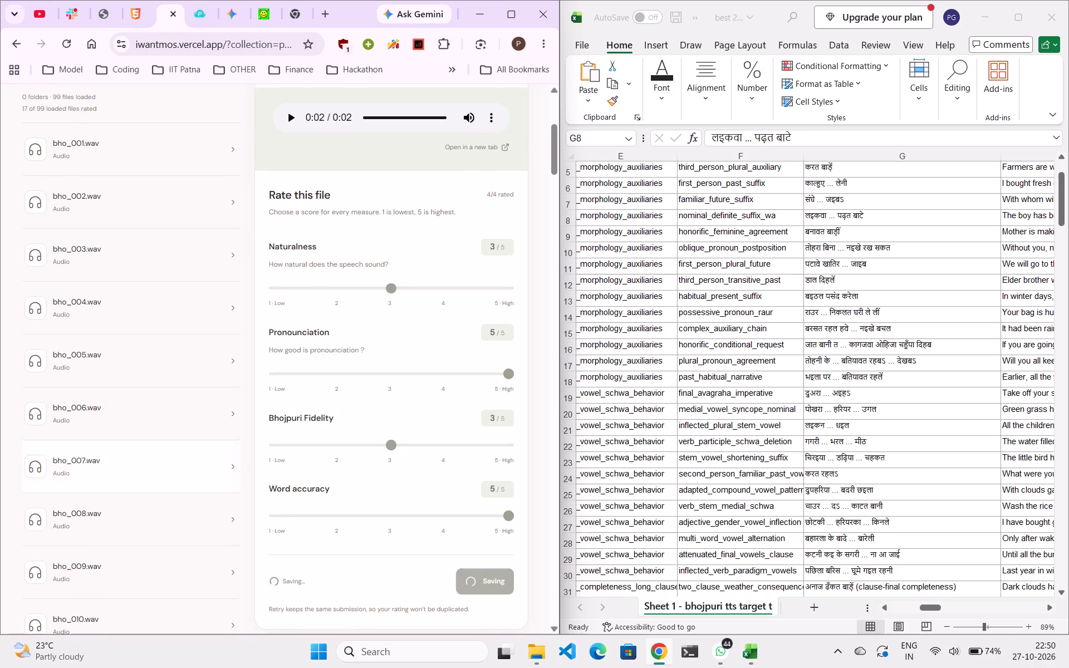
Open bho_020.wav from the omnivoice folder, load its audio clip and play it twice.
{"action": "scroll", "coordinate": [156, 458], "scroll_direction": "down", "scroll_amount": 3}
{"action": "scroll", "coordinate": [142, 229], "scroll_direction": "up", "scroll_amount": 3}
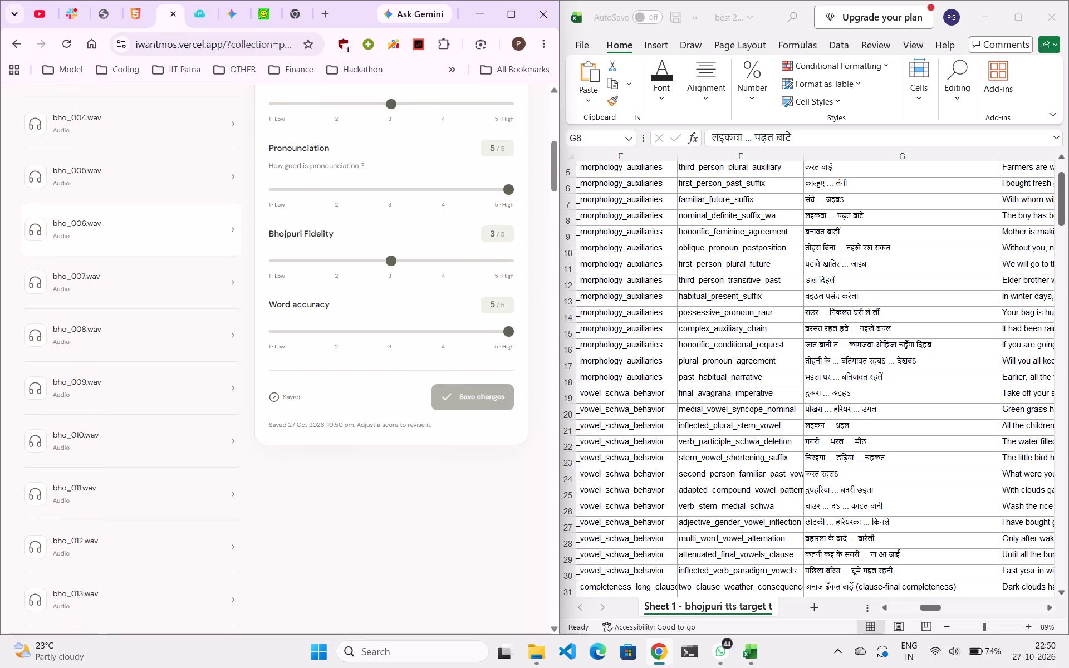
{"action": "scroll", "coordinate": [203, 370], "scroll_direction": "down", "scroll_amount": 2}
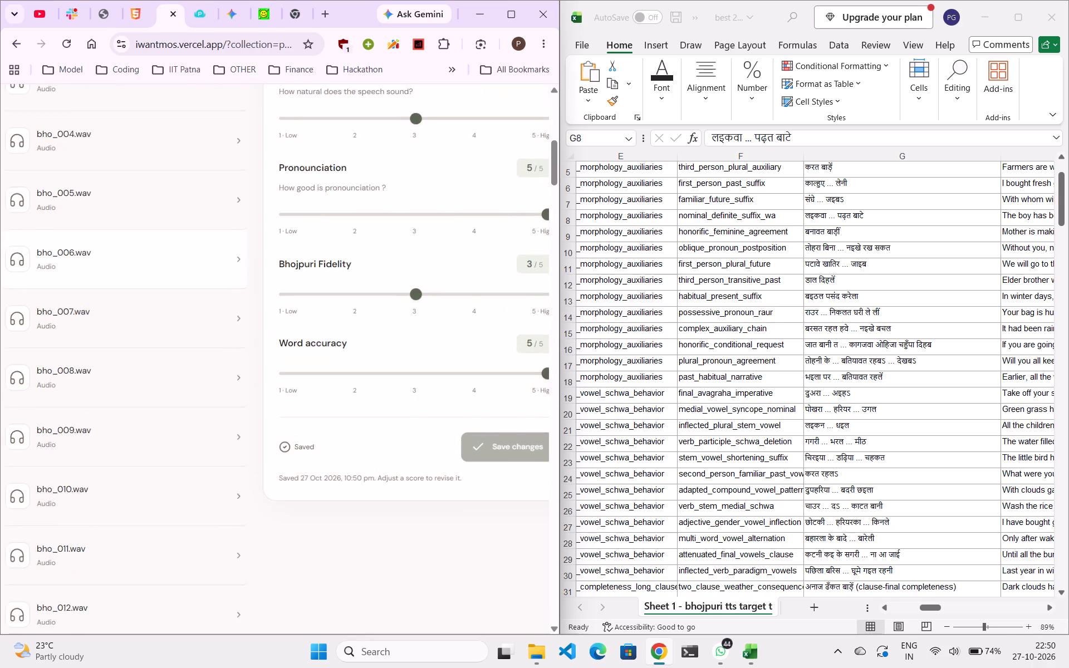
{"action": "scroll", "coordinate": [185, 229], "scroll_direction": "down", "scroll_amount": 8}
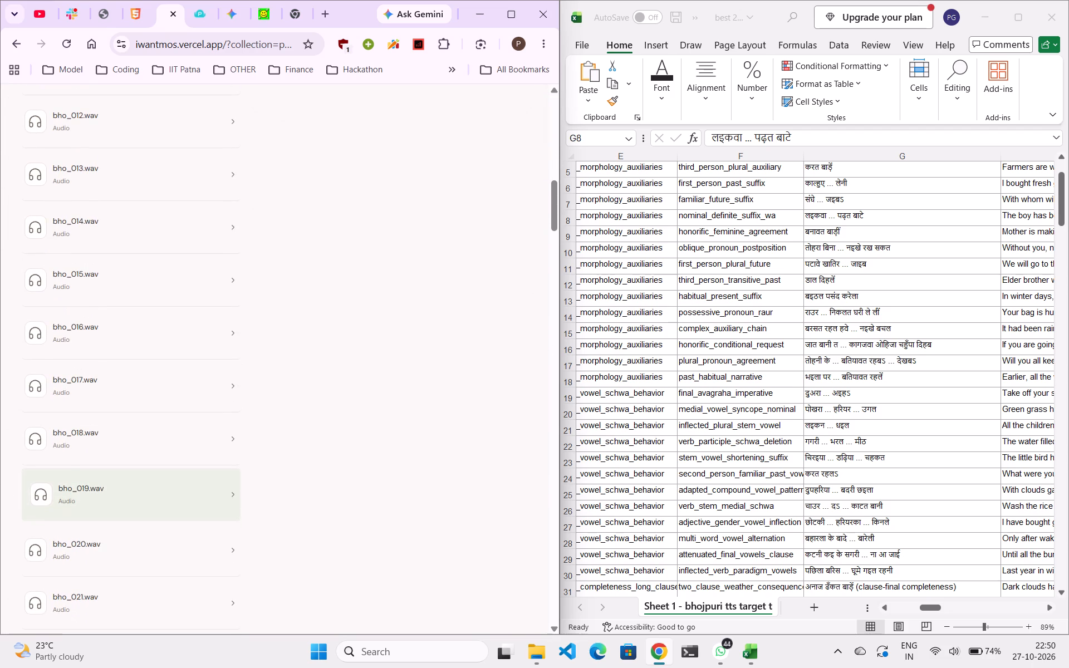
{"action": "left_click", "coordinate": [129, 531]}
{"action": "scroll", "coordinate": [129, 531], "scroll_direction": "down", "scroll_amount": 2}
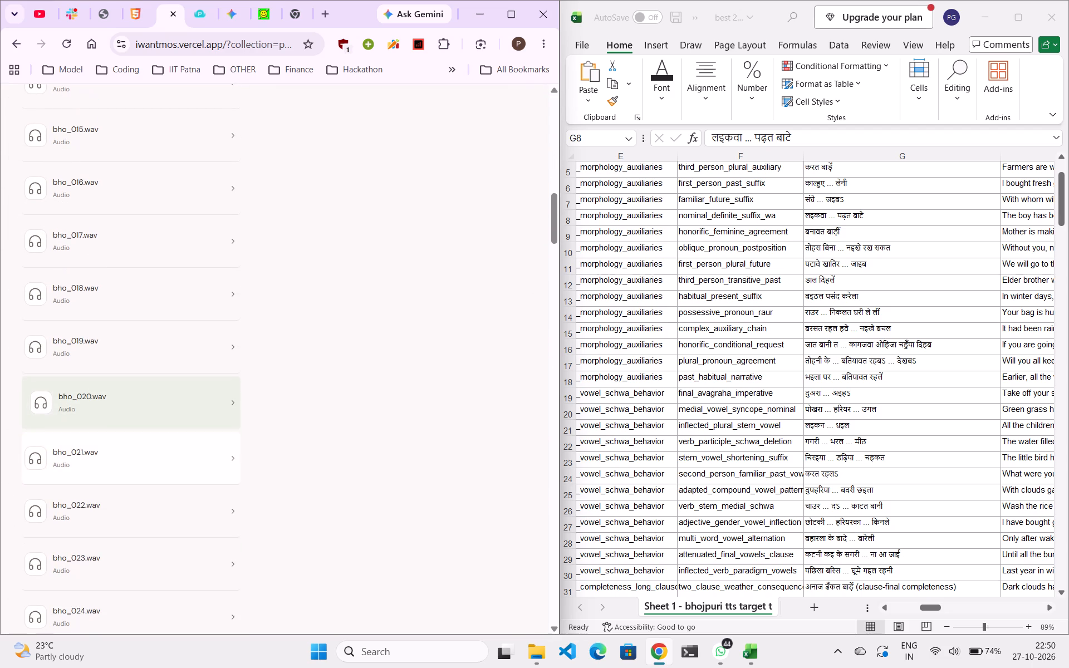
{"action": "scroll", "coordinate": [227, 377], "scroll_direction": "up", "scroll_amount": 5}
{"action": "scroll", "coordinate": [274, 284], "scroll_direction": "up", "scroll_amount": 6}
{"action": "scroll", "coordinate": [355, 444], "scroll_direction": "down", "scroll_amount": 1}
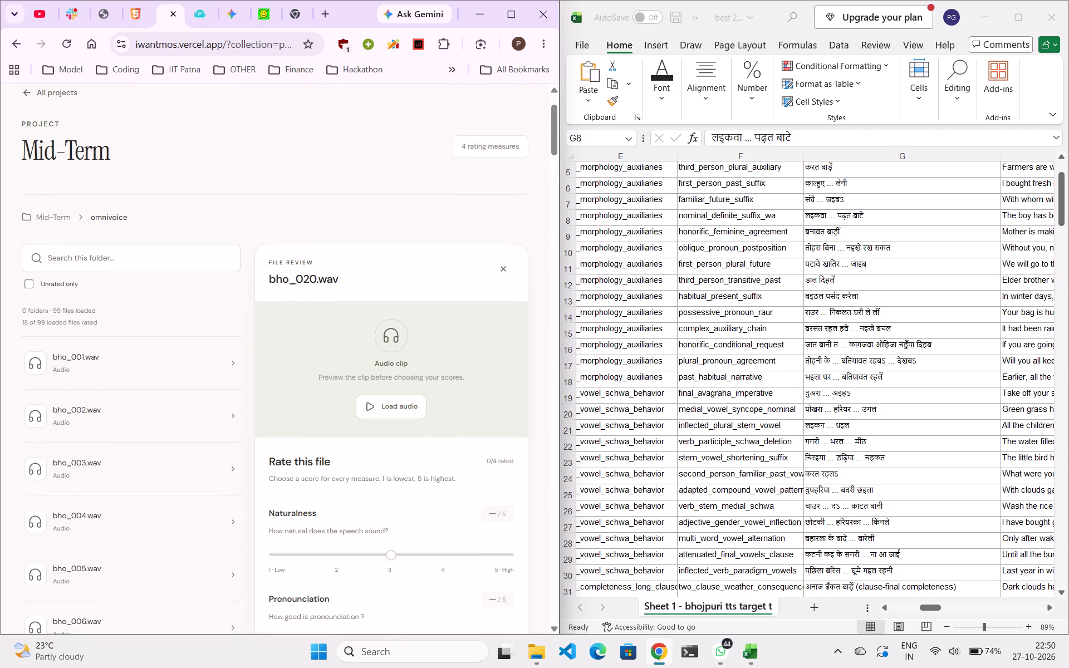
{"action": "left_click", "coordinate": [383, 411]}
{"action": "left_click", "coordinate": [291, 337]}
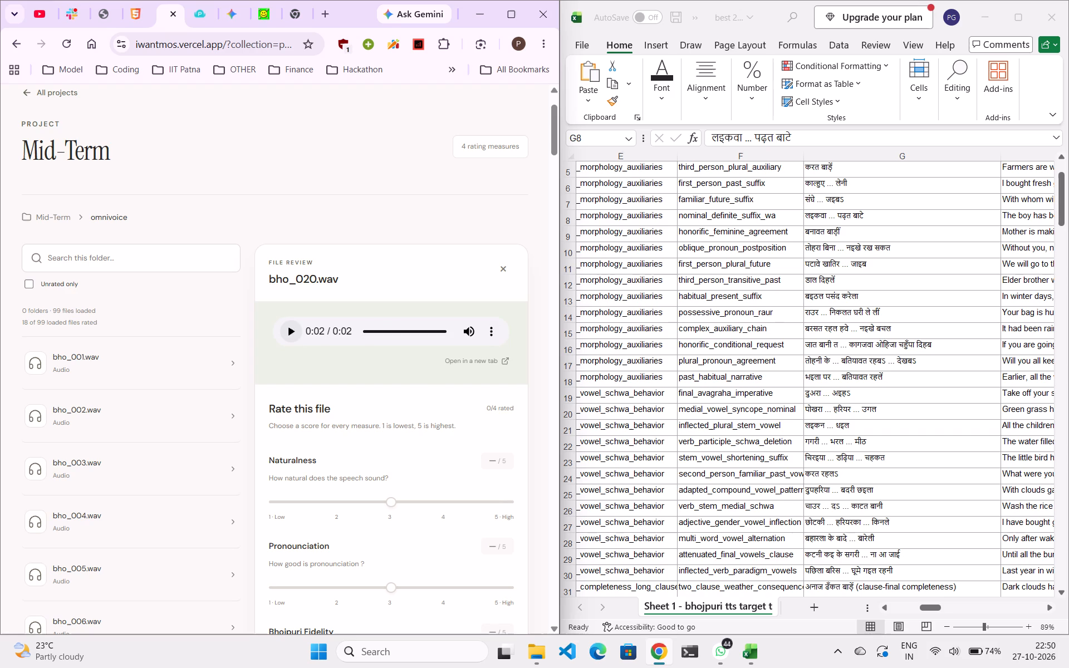
{"action": "scroll", "coordinate": [811, 419], "scroll_direction": "down", "scroll_amount": 1}
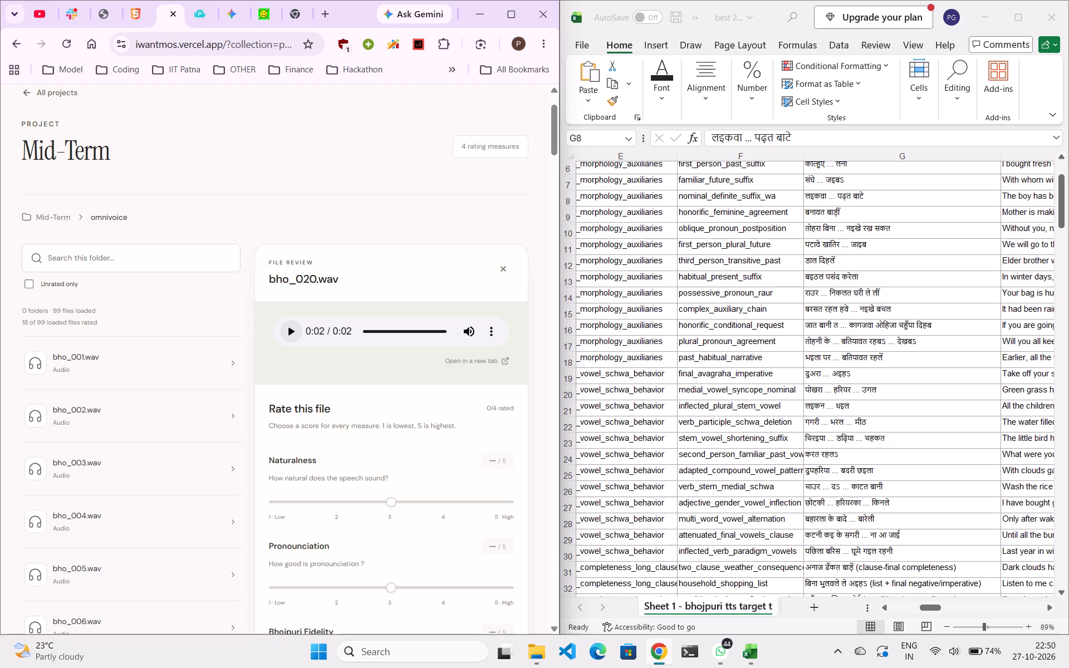
{"action": "left_click", "coordinate": [290, 331]}
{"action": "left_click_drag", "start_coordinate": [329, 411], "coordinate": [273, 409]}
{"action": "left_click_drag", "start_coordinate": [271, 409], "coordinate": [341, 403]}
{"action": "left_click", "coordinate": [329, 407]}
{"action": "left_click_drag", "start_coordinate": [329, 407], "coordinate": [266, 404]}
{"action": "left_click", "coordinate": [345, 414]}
Replay bho_020.wav against its spreadsheet sentence and submit its rating: Naturalness 3, Pronounciation 4, Bhojpuri Fidelity 2, Word accuracy 5.
{"action": "scroll", "coordinate": [693, 419], "scroll_direction": "right", "scroll_amount": 8}
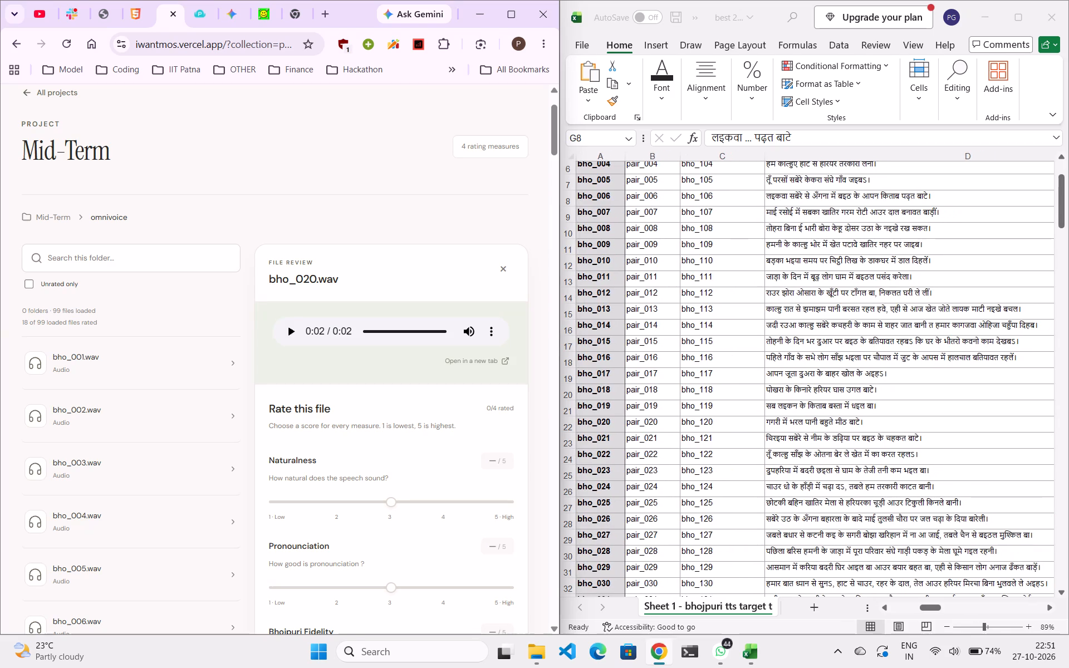
{"action": "scroll", "coordinate": [693, 419], "scroll_direction": "left", "scroll_amount": 2}
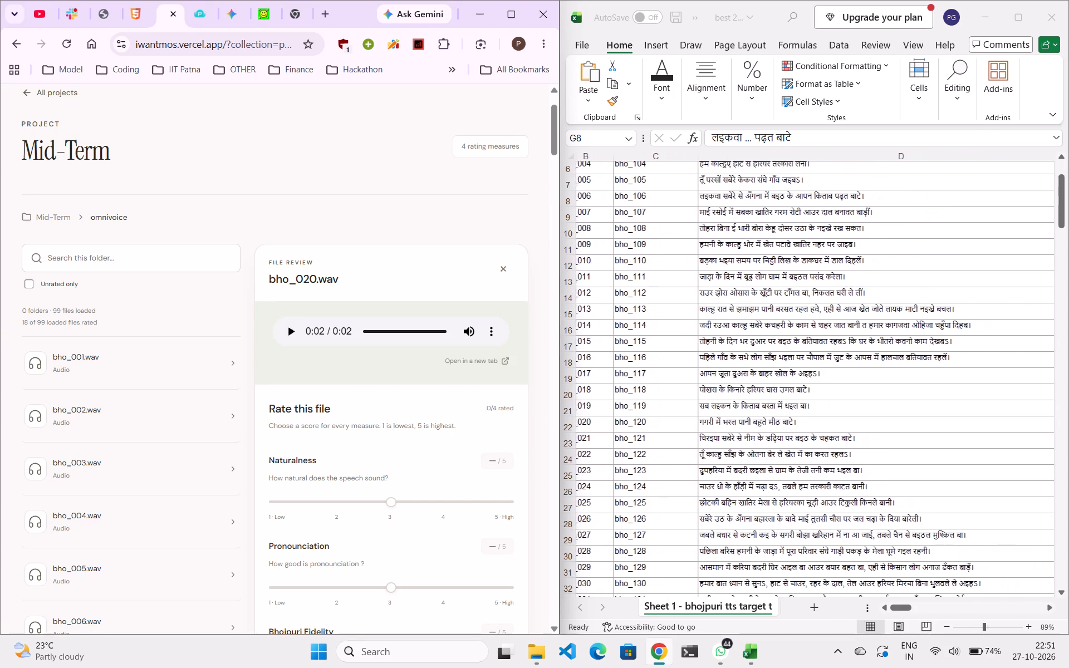
{"action": "left_click", "coordinate": [397, 493]}
{"action": "scroll", "coordinate": [397, 493], "scroll_direction": "down", "scroll_amount": 1}
{"action": "left_click", "coordinate": [290, 258]}
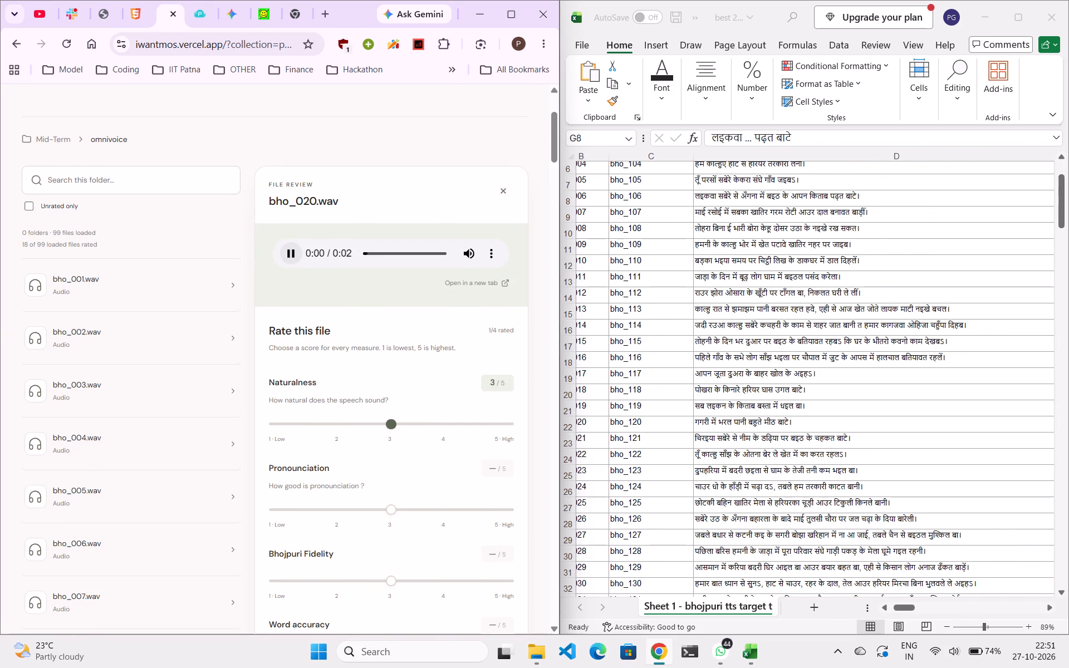
{"action": "scroll", "coordinate": [437, 451], "scroll_direction": "down", "scroll_amount": 1}
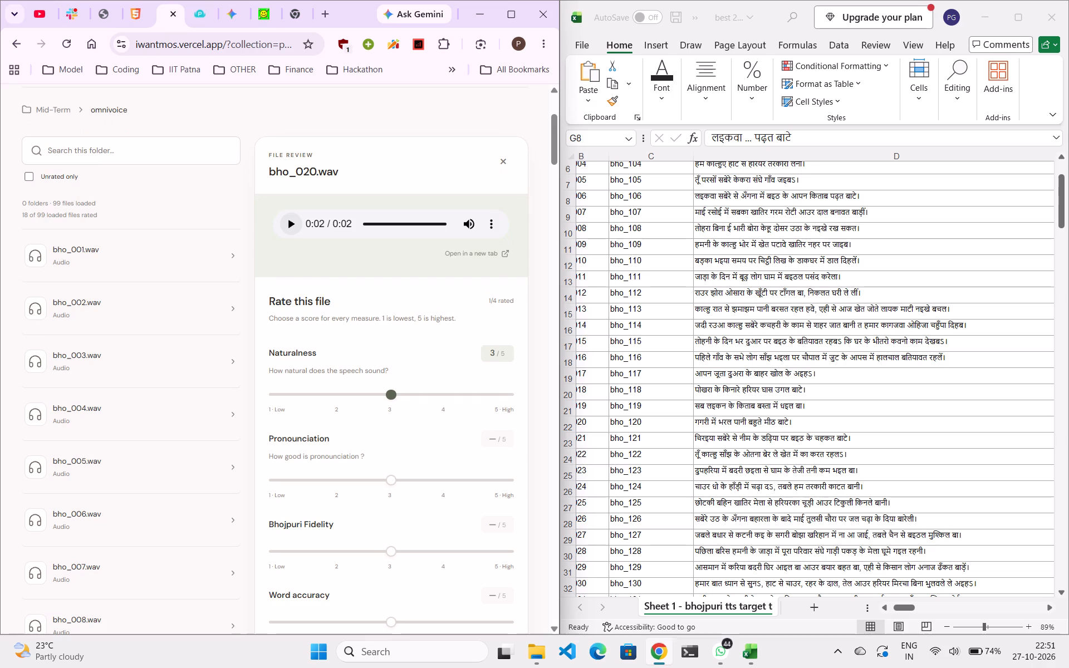
{"action": "scroll", "coordinate": [444, 397], "scroll_direction": "down", "scroll_amount": 1}
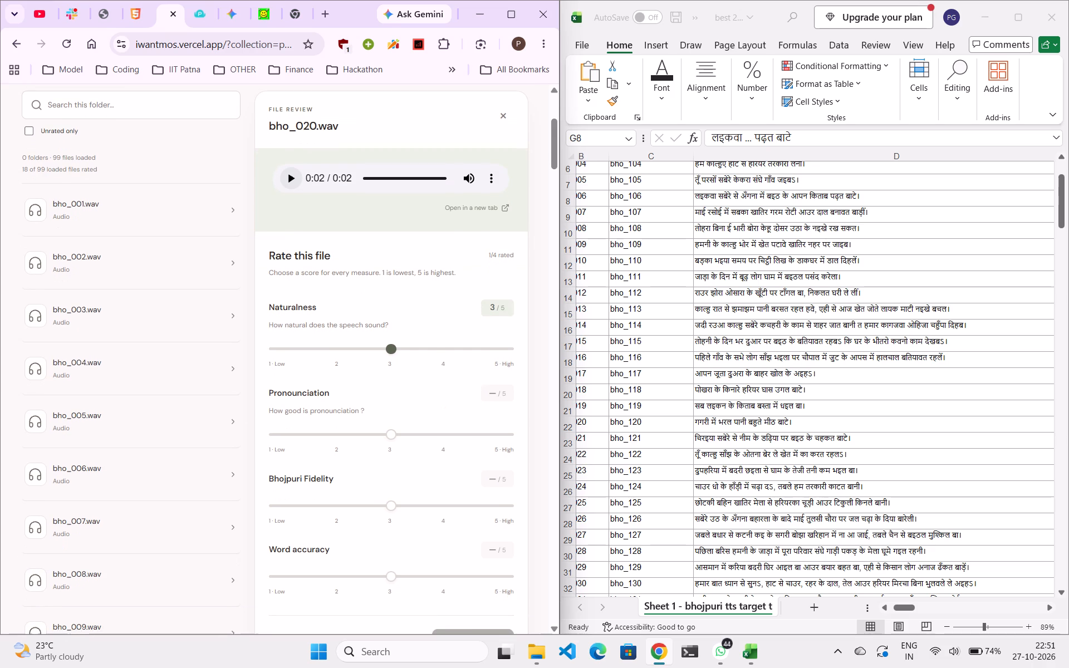
{"action": "left_click", "coordinate": [498, 429]}
{"action": "scroll", "coordinate": [498, 429], "scroll_direction": "down", "scroll_amount": 1}
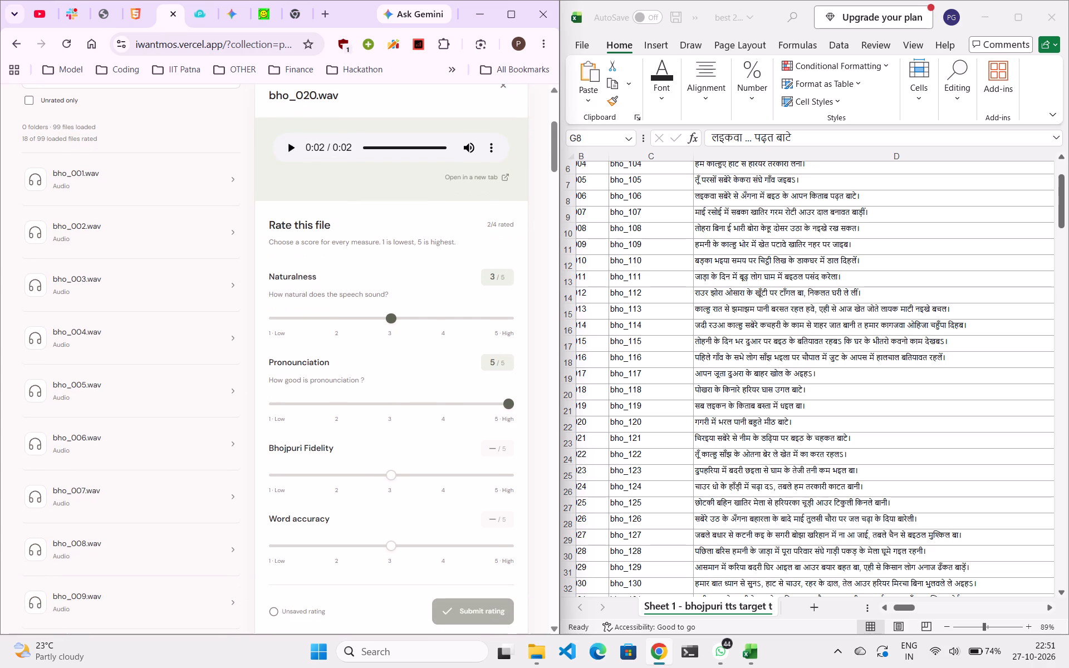
{"action": "left_click", "coordinate": [445, 402]}
{"action": "left_click", "coordinate": [514, 544]}
{"action": "left_click", "coordinate": [509, 544]}
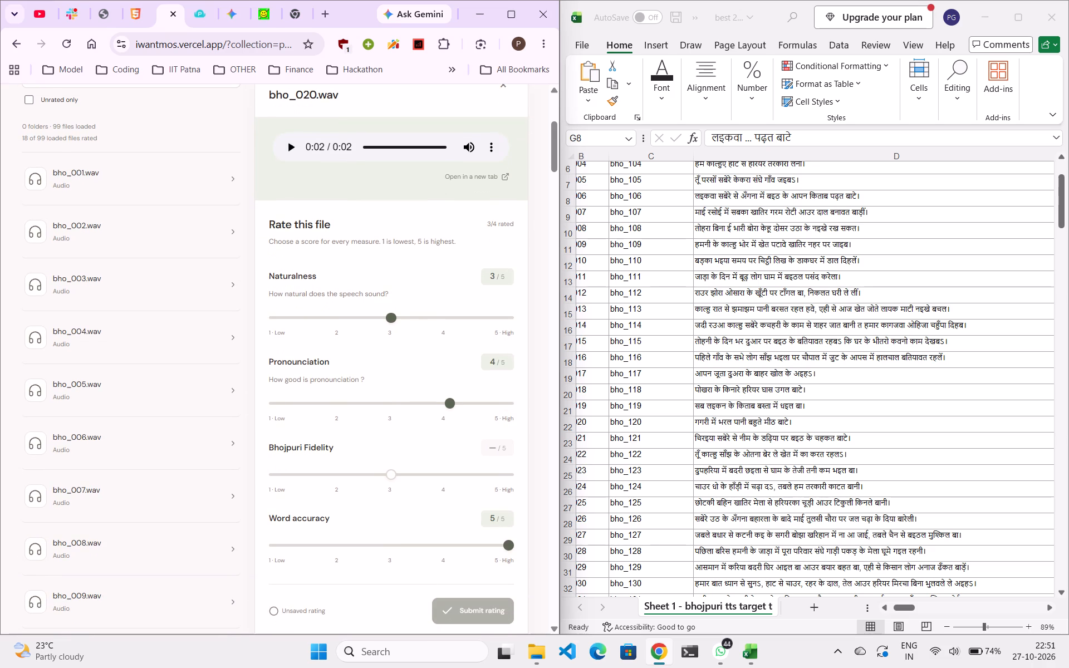
{"action": "left_click", "coordinate": [351, 475]}
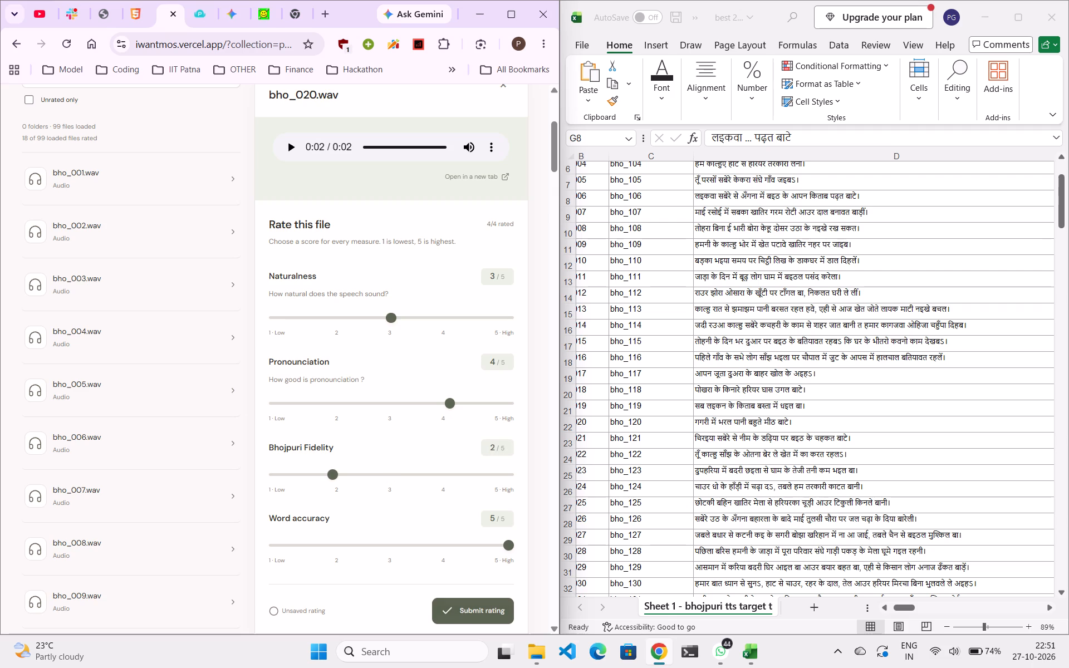
{"action": "left_click", "coordinate": [472, 605]}
Open bho_021.wav from the omnivoice folder, load its audio clip and play it.
{"action": "scroll", "coordinate": [213, 523], "scroll_direction": "down", "scroll_amount": 3}
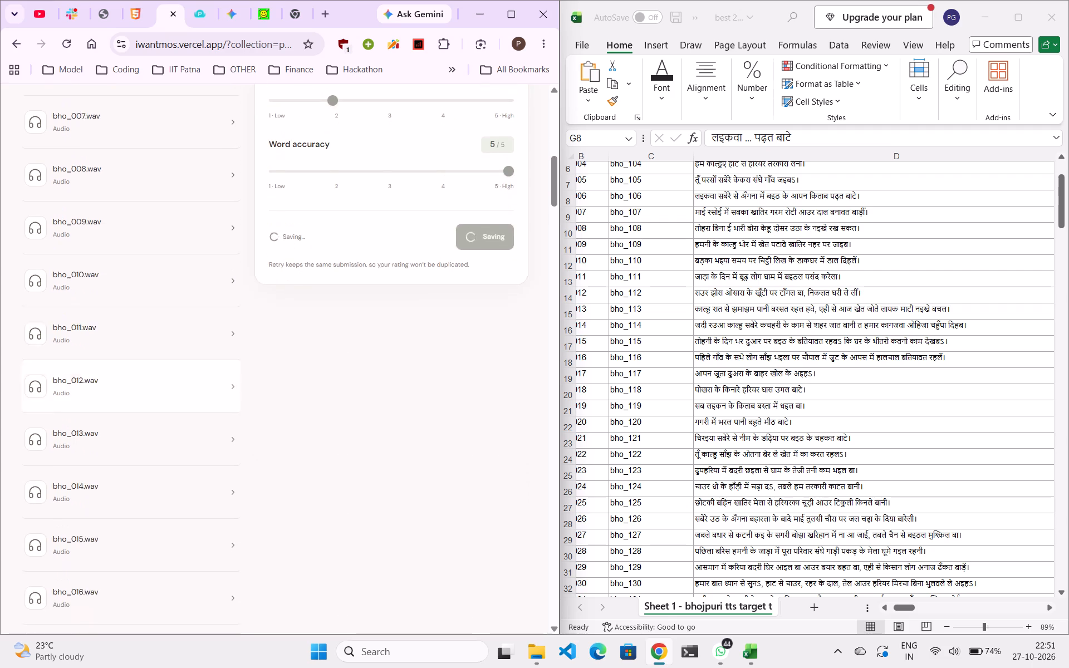
{"action": "scroll", "coordinate": [213, 523], "scroll_direction": "down", "scroll_amount": 4}
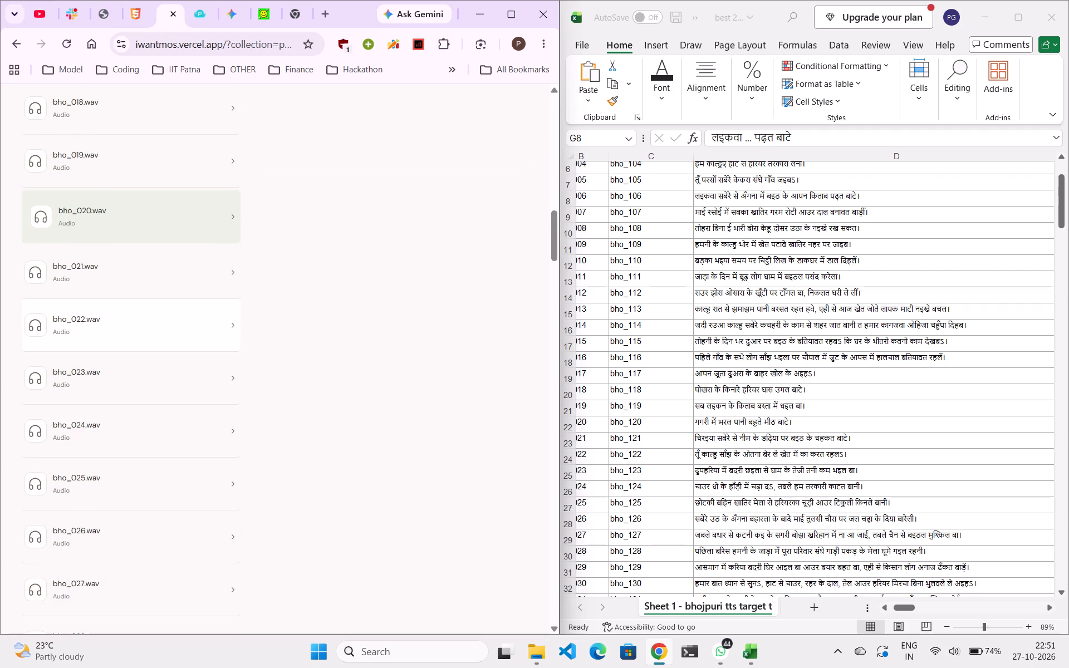
{"action": "left_click", "coordinate": [182, 277]}
{"action": "scroll", "coordinate": [302, 252], "scroll_direction": "up", "scroll_amount": 9}
{"action": "left_click_drag", "start_coordinate": [402, 514], "coordinate": [388, 495]}
{"action": "left_click", "coordinate": [388, 495]}
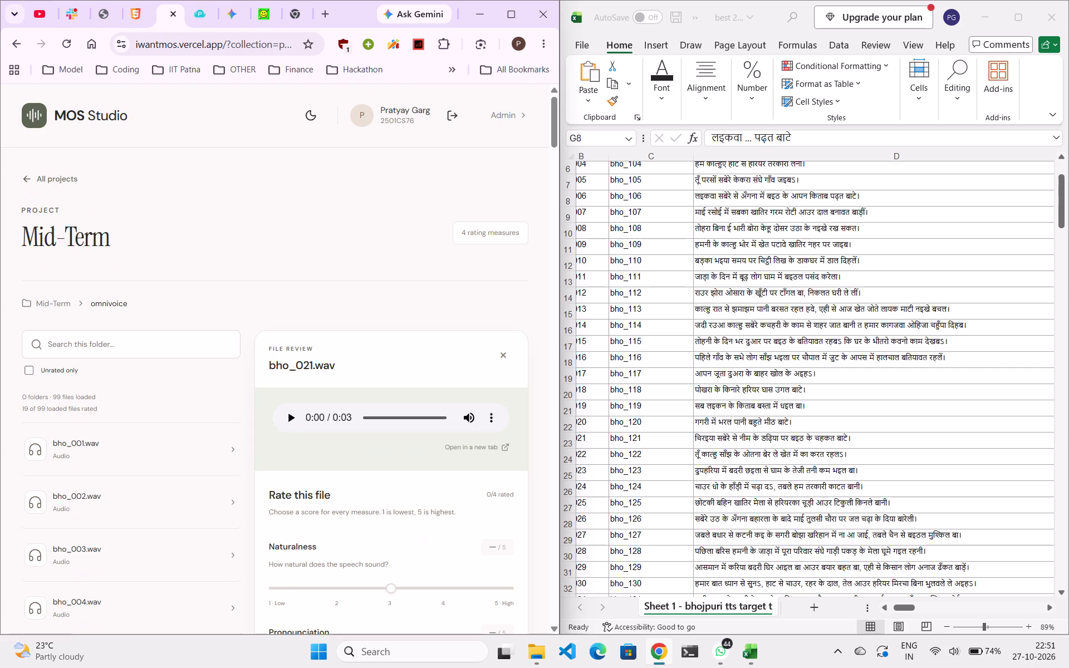
{"action": "scroll", "coordinate": [388, 495], "scroll_direction": "down", "scroll_amount": 1}
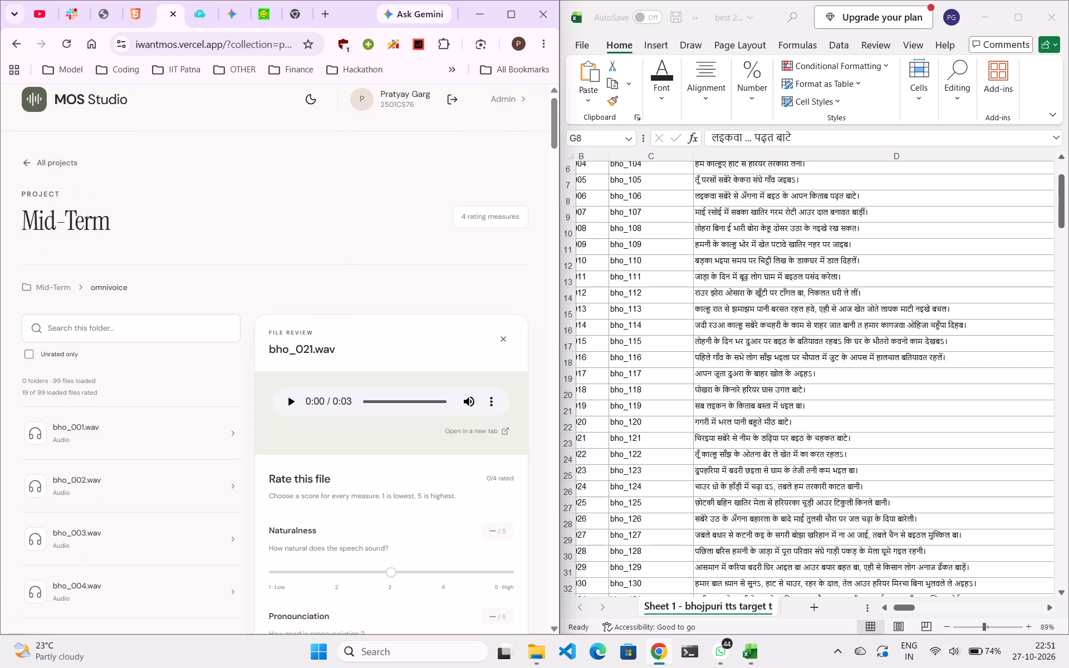
{"action": "left_click", "coordinate": [306, 112]}
{"action": "left_click", "coordinate": [288, 405]}
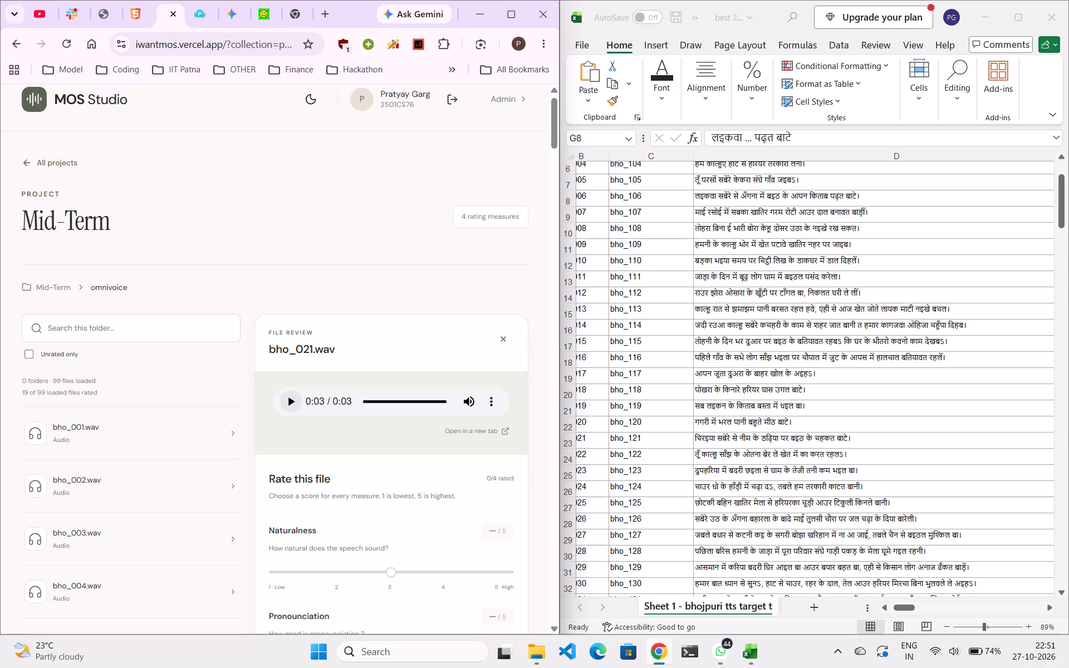
Replay bho_021.wav against its spreadsheet entry and submit its rating: Naturalness 3, Pronounciation 3, Bhojpuri Fidelity 2, Word accuracy 4.
{"action": "scroll", "coordinate": [797, 441], "scroll_direction": "left", "scroll_amount": 1}
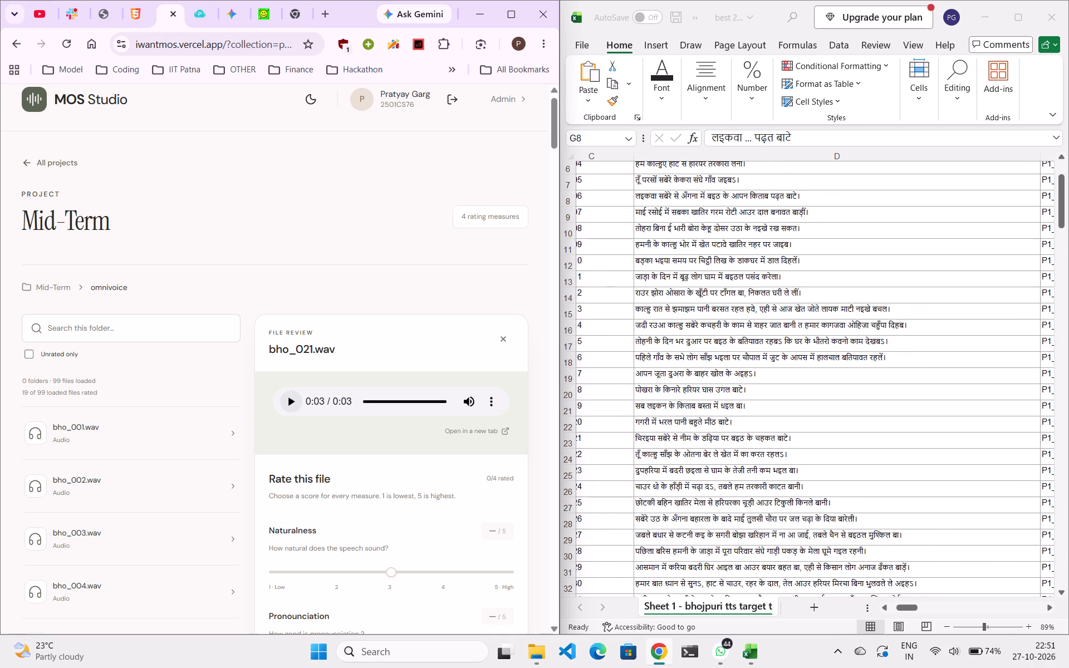
{"action": "scroll", "coordinate": [792, 443], "scroll_direction": "left", "scroll_amount": 4}
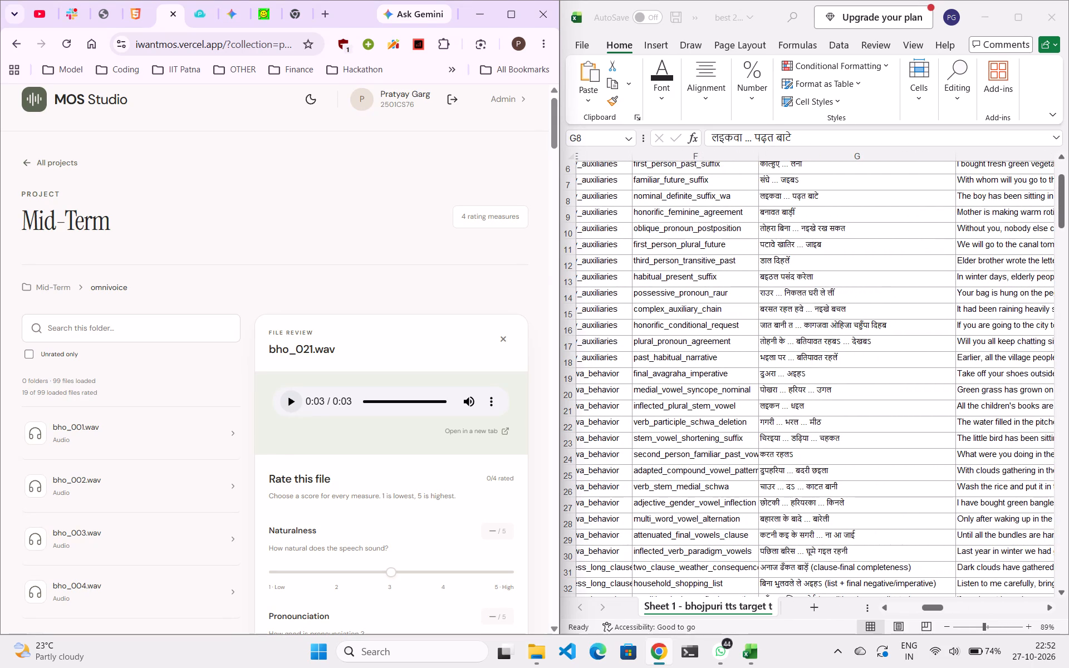
{"action": "left_click", "coordinate": [289, 395]}
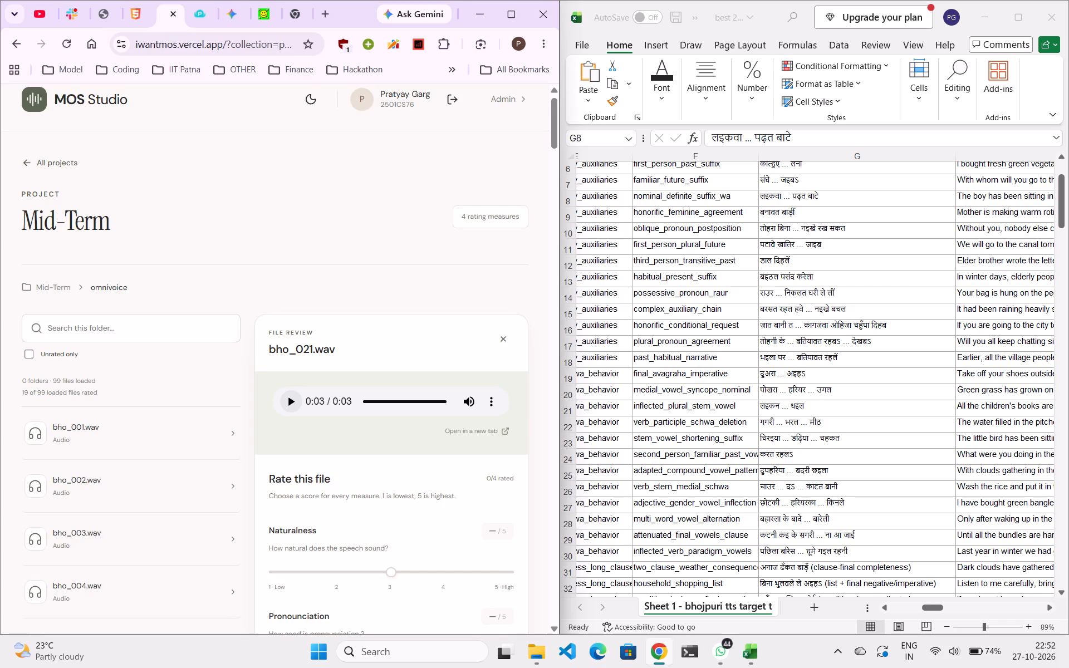
{"action": "scroll", "coordinate": [289, 395], "scroll_direction": "down", "scroll_amount": 4}
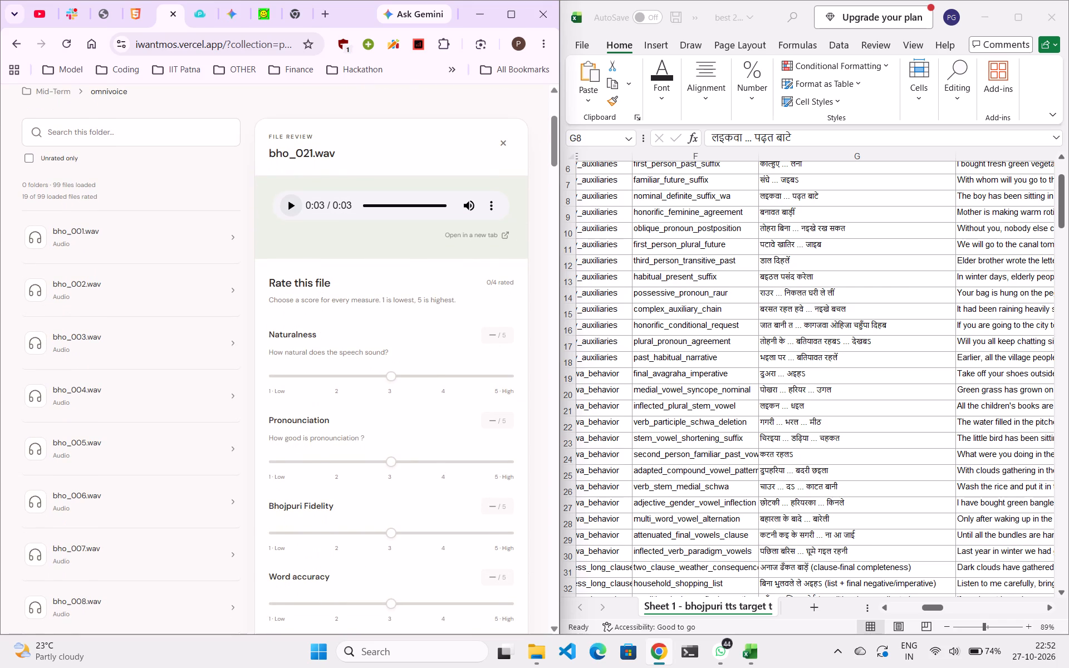
{"action": "left_click", "coordinate": [386, 375]}
{"action": "scroll", "coordinate": [386, 355], "scroll_direction": "down", "scroll_amount": 1}
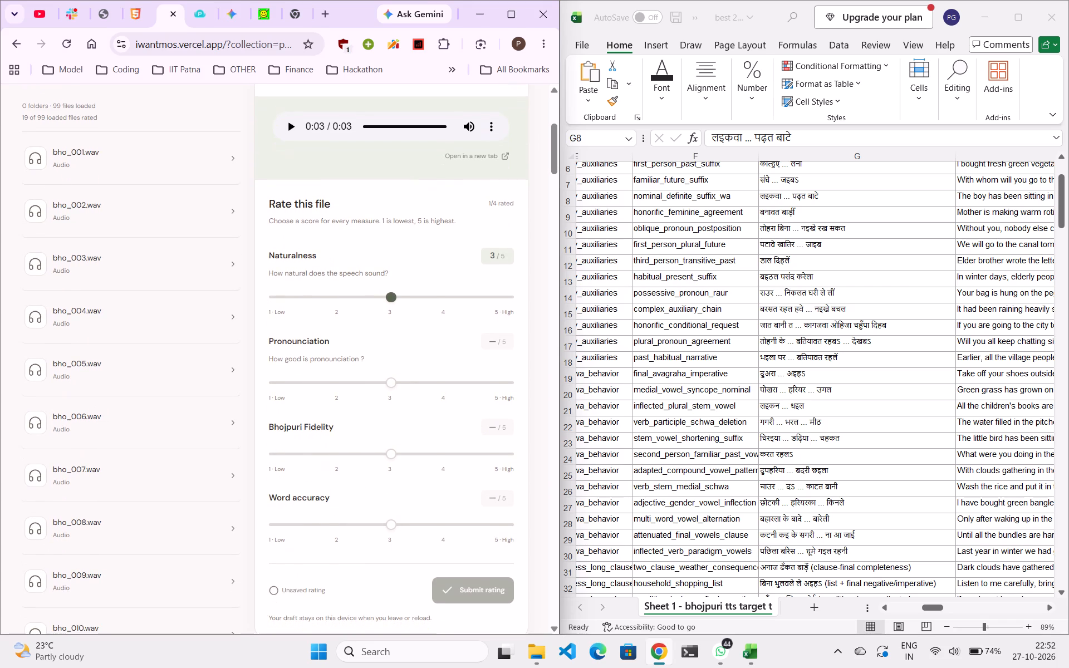
{"action": "left_click", "coordinate": [392, 377]}
{"action": "left_click", "coordinate": [336, 460]}
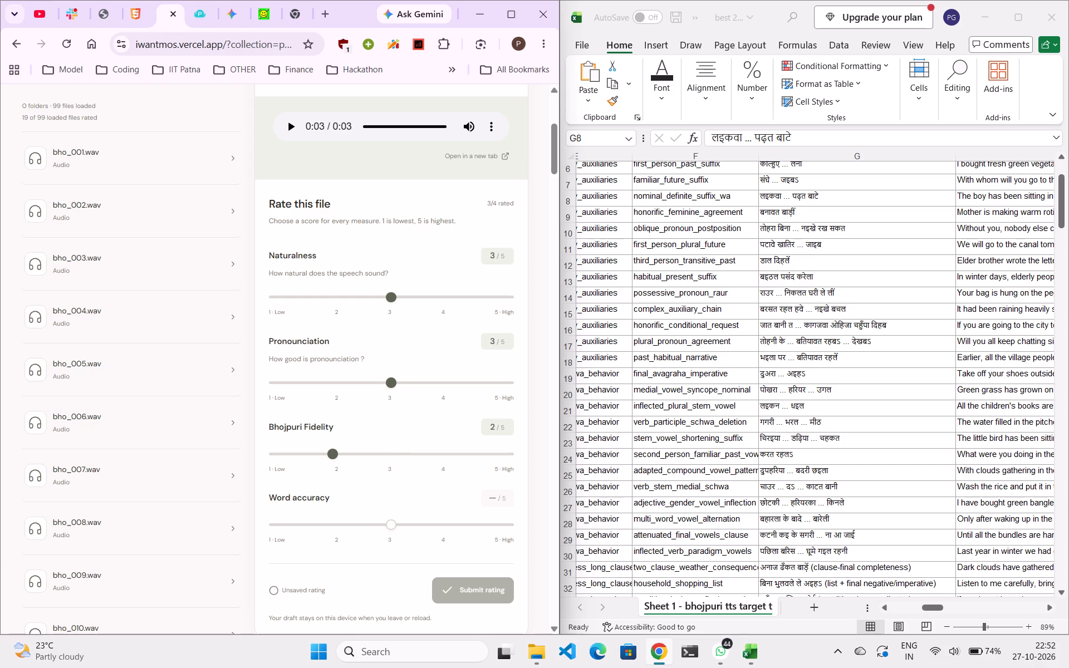
{"action": "left_click", "coordinate": [447, 522]}
{"action": "left_click", "coordinate": [455, 584]}
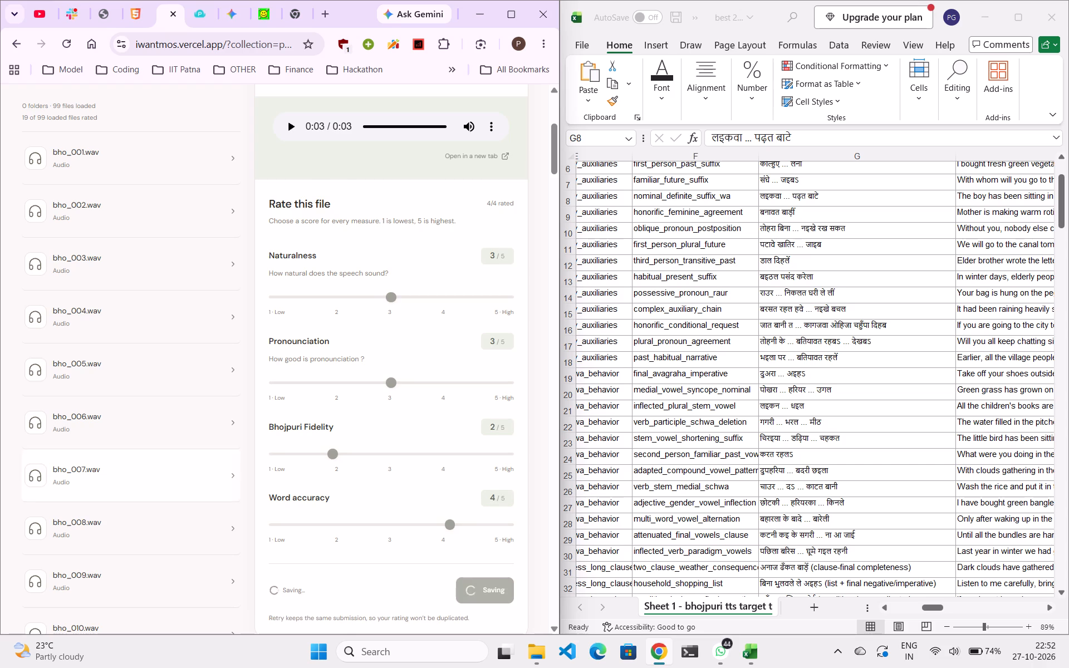
Open bho_022.wav from the omnivoice folder and go to its audio clip preview.
{"action": "scroll", "coordinate": [110, 426], "scroll_direction": "down", "scroll_amount": 8}
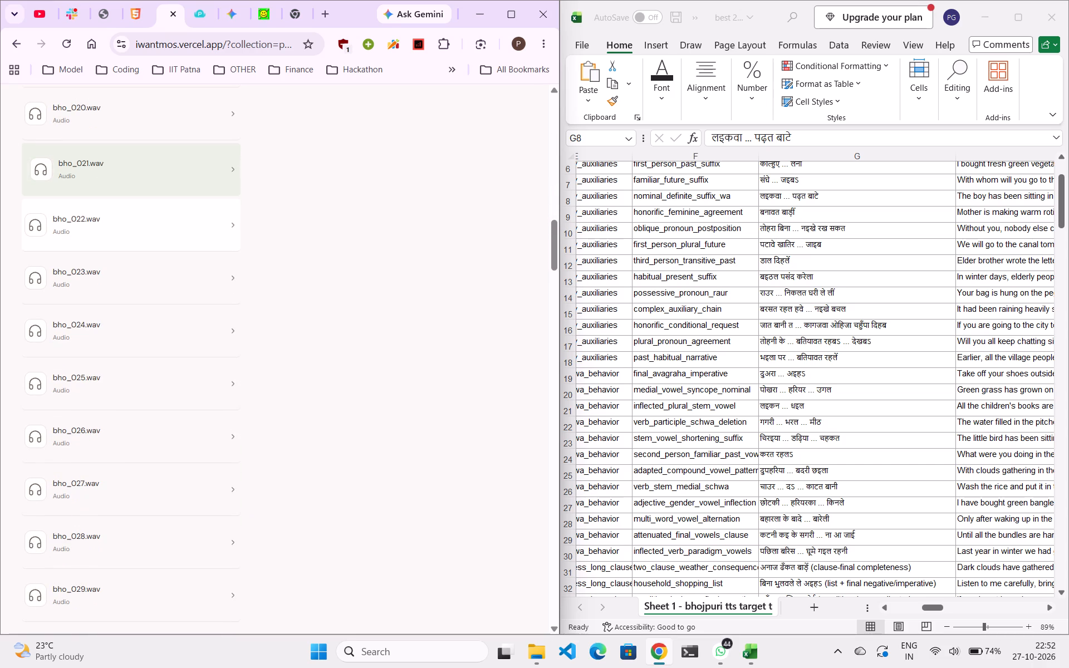
{"action": "left_click", "coordinate": [187, 228]}
{"action": "scroll", "coordinate": [187, 228], "scroll_direction": "down", "scroll_amount": 2}
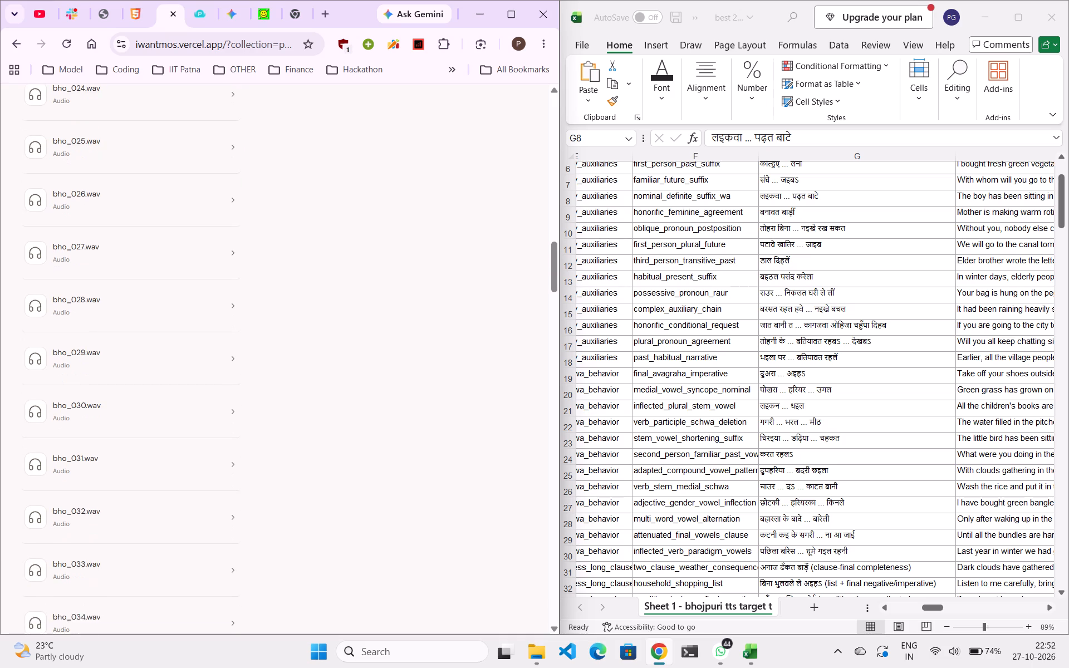
{"action": "scroll", "coordinate": [289, 345], "scroll_direction": "up", "scroll_amount": 15}
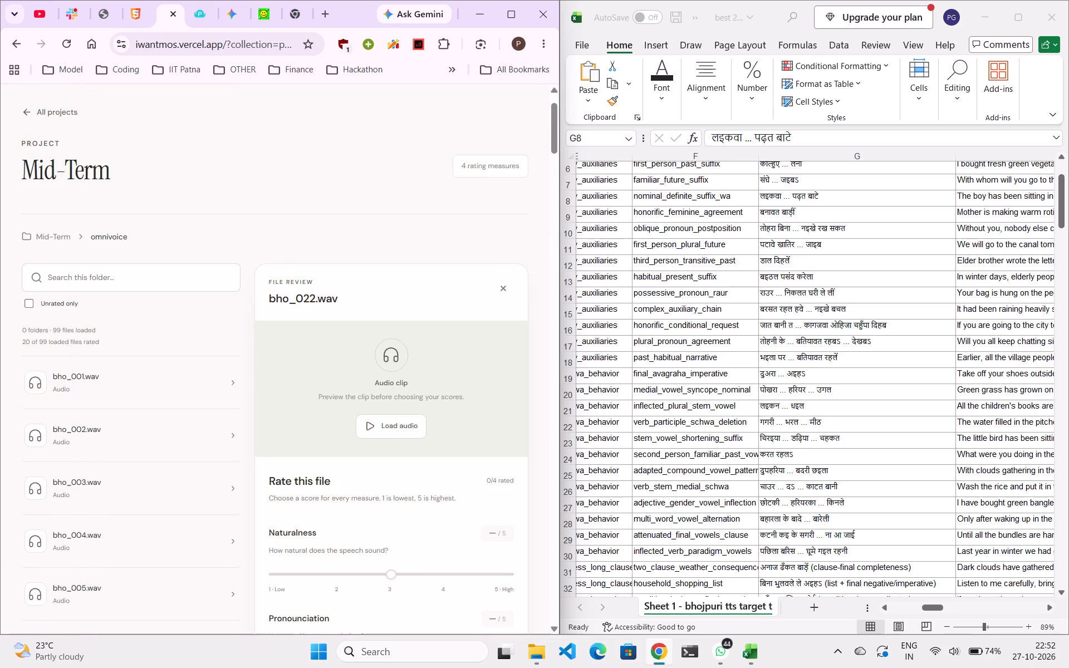
{"action": "scroll", "coordinate": [371, 417], "scroll_direction": "down", "scroll_amount": 3}
{"action": "scroll", "coordinate": [371, 417], "scroll_direction": "up", "scroll_amount": 6}
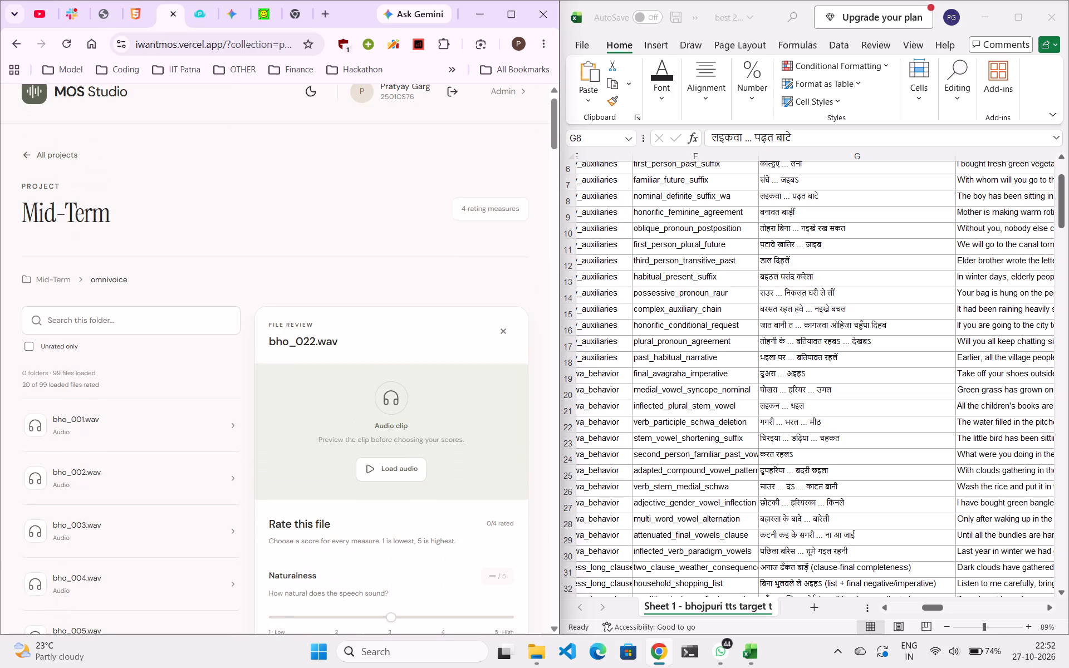